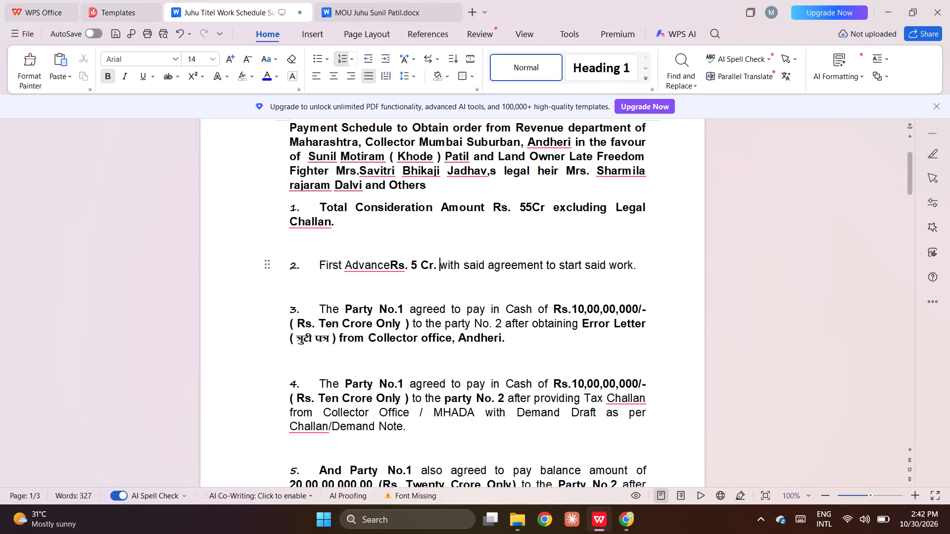
Insert the missing space between "Advance" and "Rs. 5 Cr." in item 2 of the payment schedule.
key("Left")
key("Left")
key("Left")
key("Left")
key("Left")
key("Left")
key("Left")
key("Left")
key("Left")
key("Left")
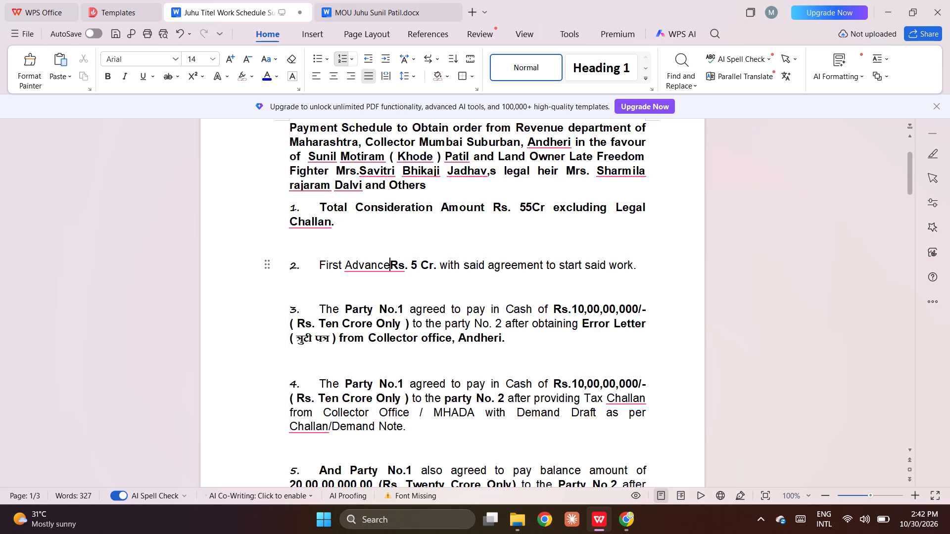
key("space")
Delete the wording "with said agreement to start said work." after "Rs. 5 Cr." in item 2.
key("Right")
key("Right")
key("Right")
key("Right")
key("Right")
key("Right")
key("Right")
key("Right")
key("Right")
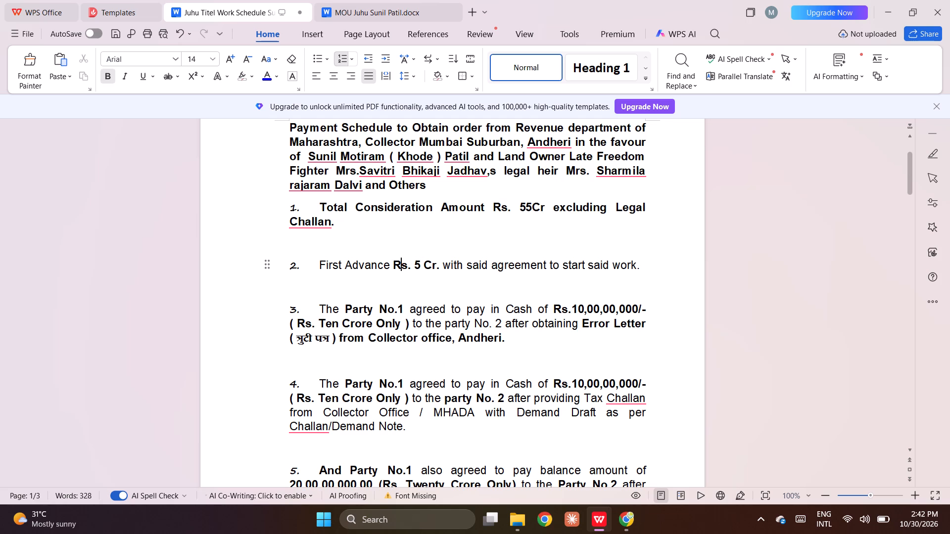
key("Right")
key("shift+Right")
key("shift+Right")
key("shift+Right")
key("shift+Right")
key("shift+Right")
key("shift+Right")
key("shift+Right")
key("shift+Right")
key("shift+Right")
key("shift+Right")
key("shift+Right")
key("shift+Right")
key("shift+Right")
key("shift+Right")
key("shift+Right")
key("shift+Right")
key("shift+Right")
key("shift+Right")
key("shift+Right")
key("shift+Right")
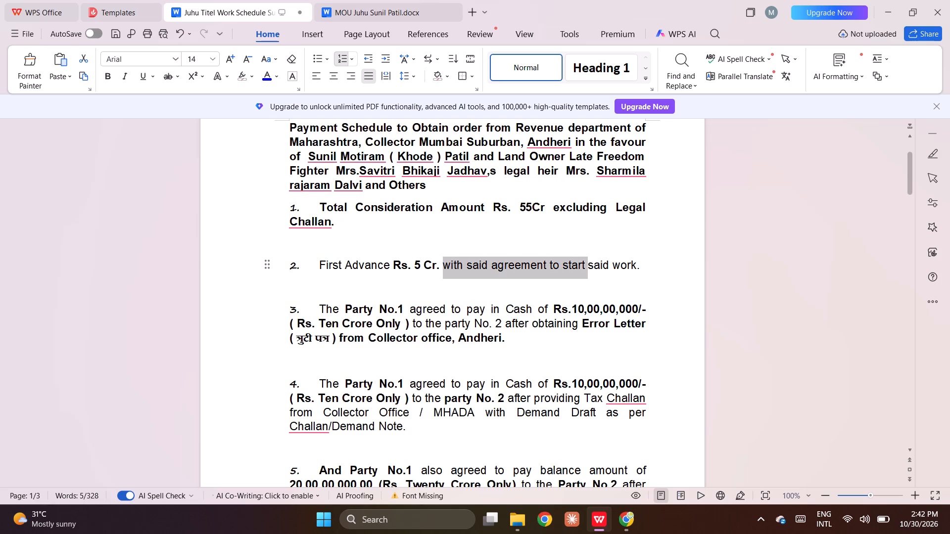
key("shift+Right")
key("shift+Right")
key("shift+Right")
key("shift+Right")
key("shift+Right")
key("shift+Right")
key("shift+Right")
key("shift+Right")
key("shift+Right")
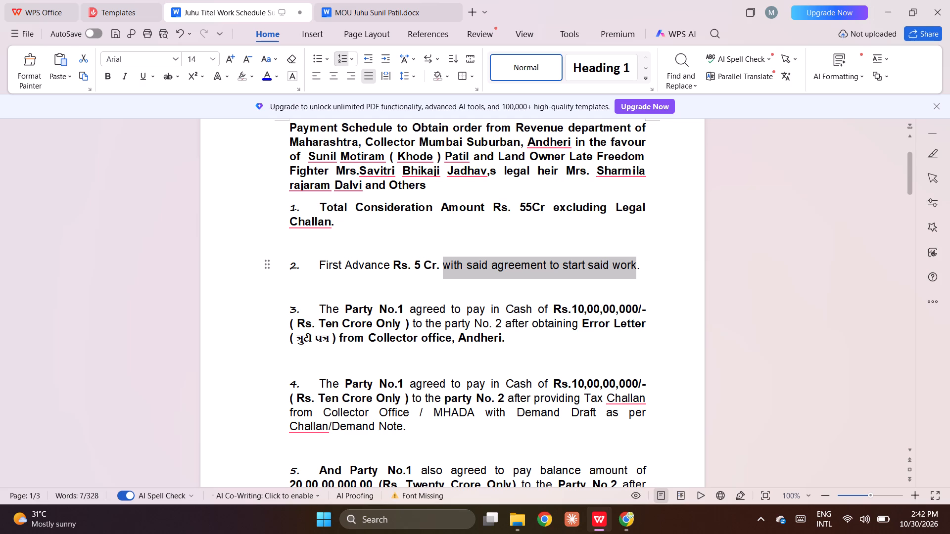
key("Right")
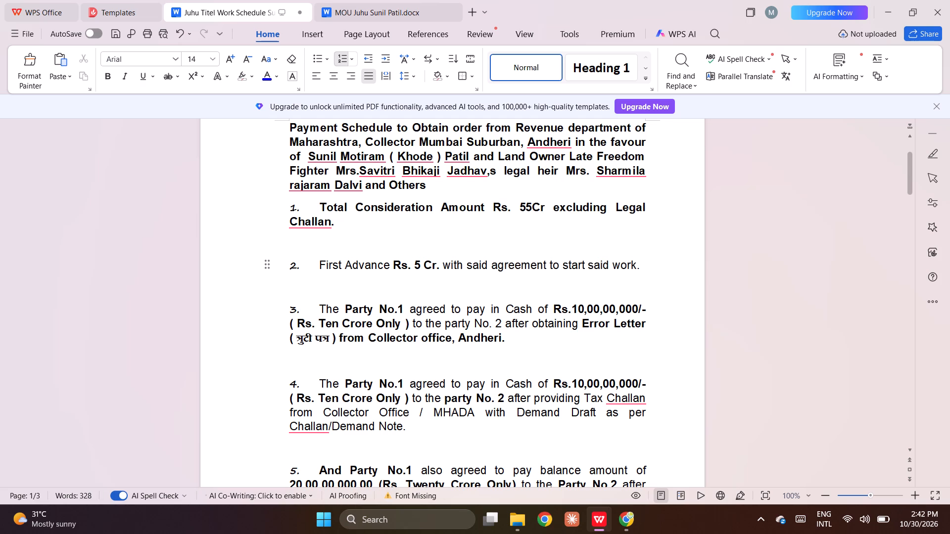
key("BackSpace")
key("BackSpace")
key("BackSpace")
key("BackSpace")
key("BackSpace")
key("BackSpace")
key("BackSpace")
key("BackSpace")
key("BackSpace")
key("BackSpace")
key("BackSpace")
key("BackSpace")
key("BackSpace")
key("BackSpace")
key("BackSpace")
key("BackSpace")
key("BackSpace")
key("BackSpace")
key("BackSpace")
key("BackSpace")
key("BackSpace")
key("BackSpace")
key("BackSpace")
key("BackSpace")
key("BackSpace")
key("BackSpace")
key("BackSpace")
key("BackSpace")
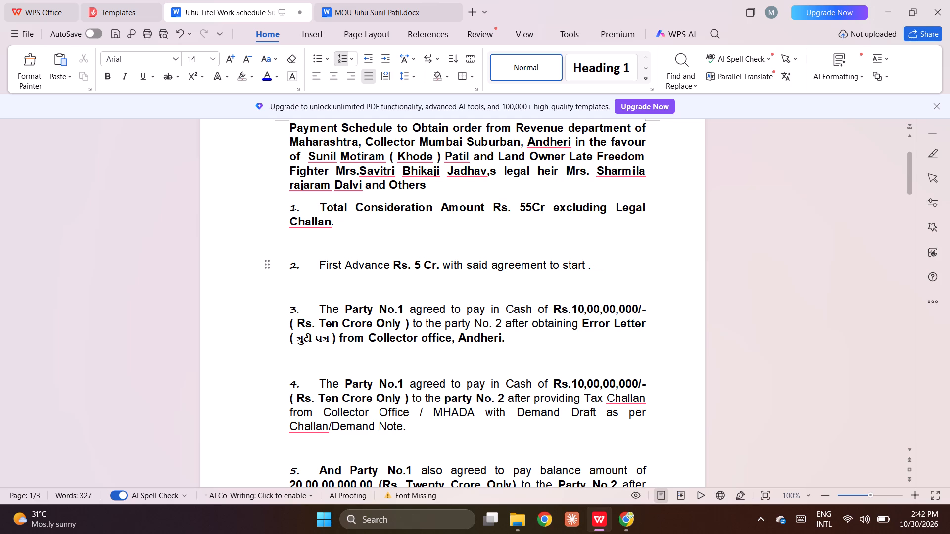
key("BackSpace")
key("BackSpace")
key("BackSpace")
key("BackSpace")
key("BackSpace")
key("BackSpace")
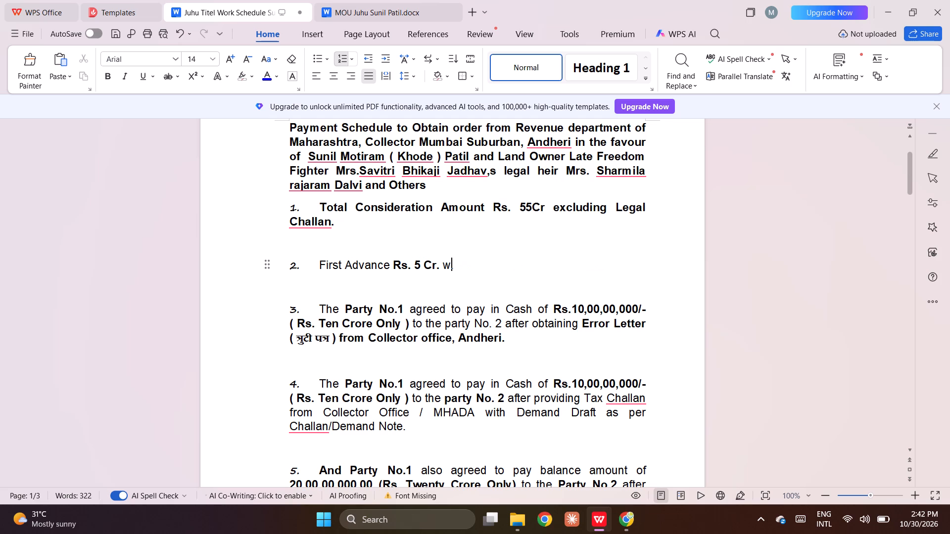
key("BackSpace")
key("Delete")
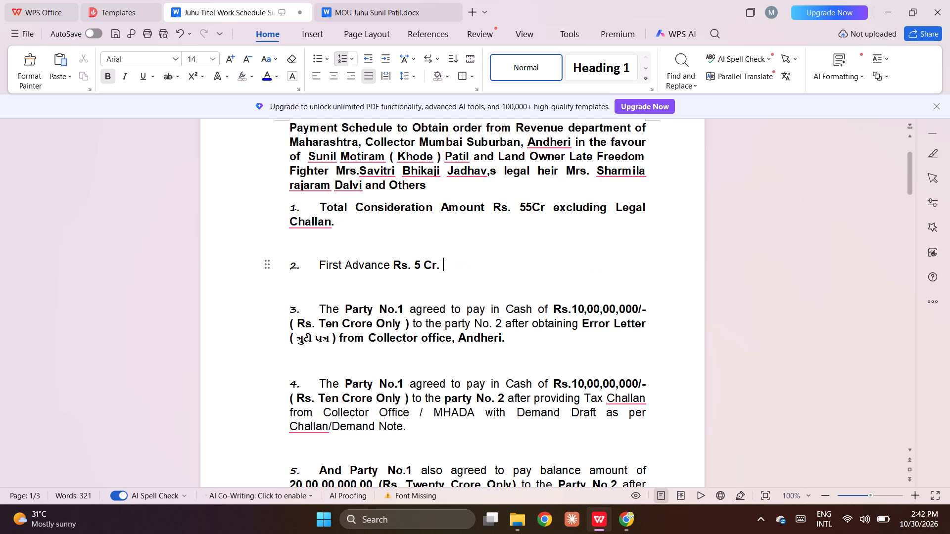
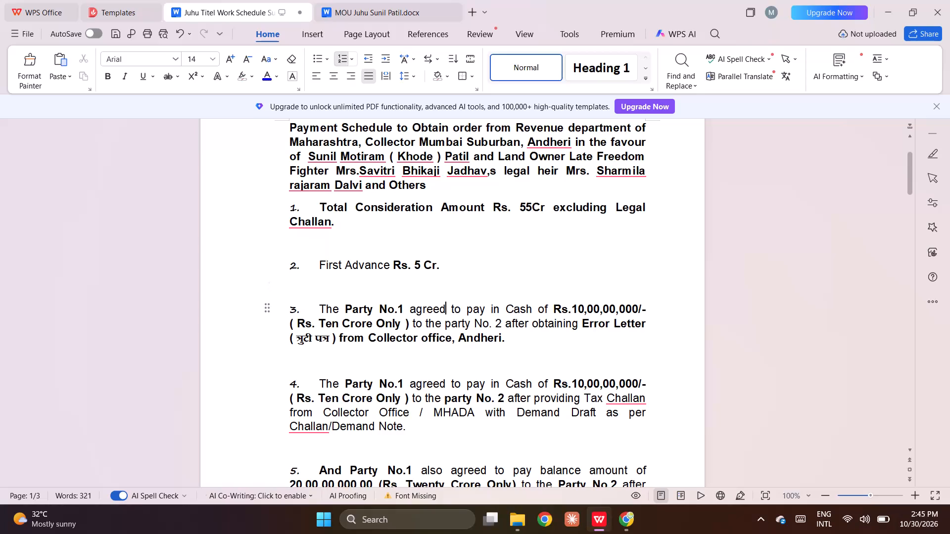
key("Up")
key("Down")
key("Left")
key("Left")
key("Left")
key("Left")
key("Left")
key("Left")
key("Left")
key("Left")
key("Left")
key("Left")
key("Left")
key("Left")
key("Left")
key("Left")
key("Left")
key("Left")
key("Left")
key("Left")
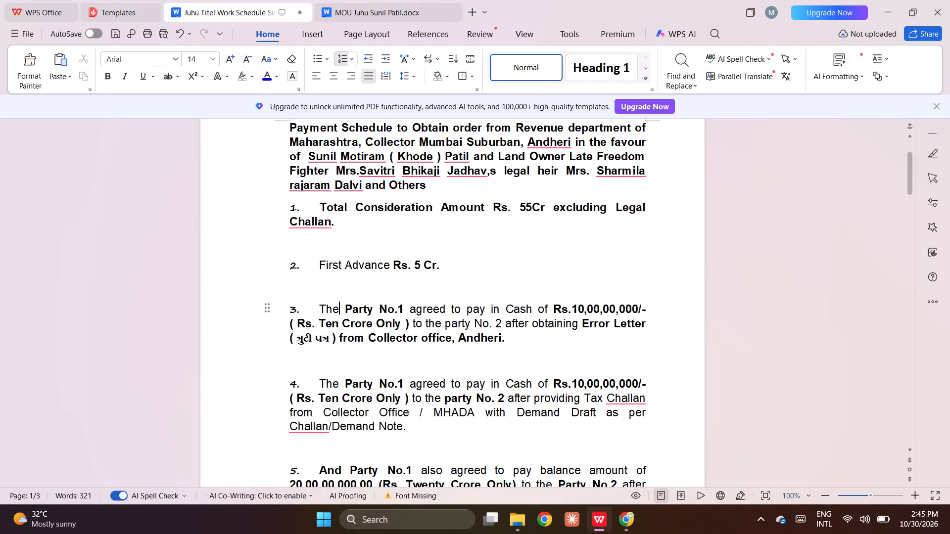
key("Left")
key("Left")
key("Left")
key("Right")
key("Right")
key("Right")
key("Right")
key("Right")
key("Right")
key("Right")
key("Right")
Delete item 2, "First Advance Rs. 5 Cr.", from the payment schedule, including its list number and the blank line before it.
key("Up")
key("Up")
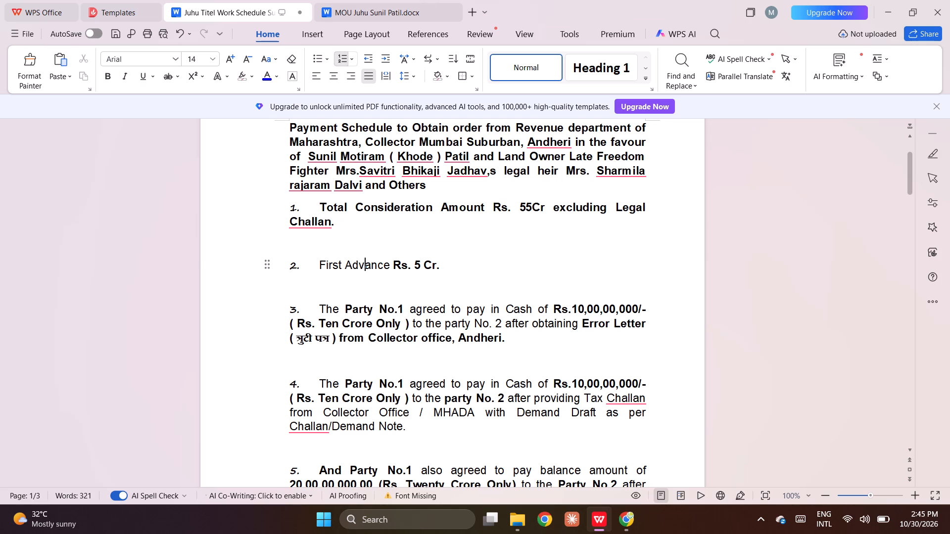
key("Up")
key("Down")
key("Left")
key("Left")
key("Left")
key("Left")
key("Left")
key("Left")
key("Left")
key("Left")
key("Left")
key("Left")
key("Left")
key("Left")
key("Down")
key("Delete")
key("Delete")
key("Delete")
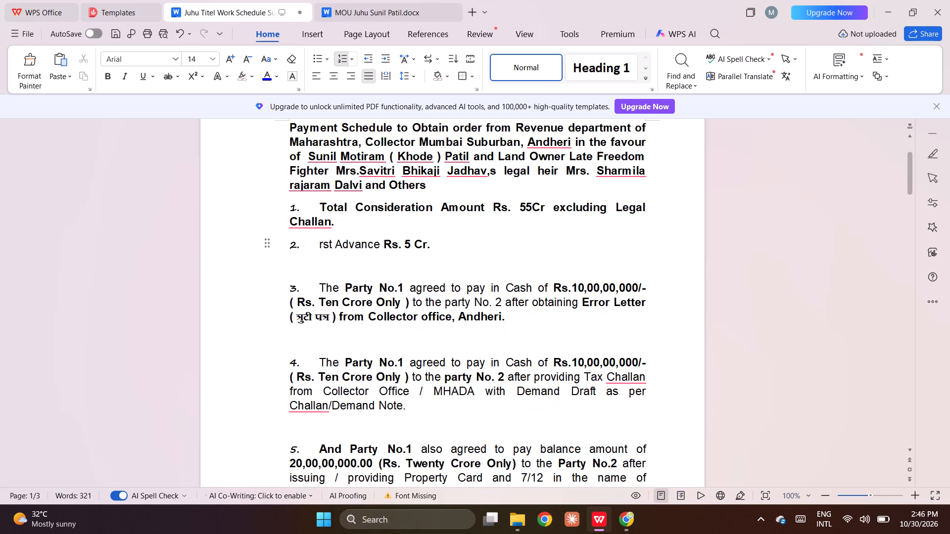
key("Delete")
key("Delete")
key("Delete")
key("Delete")
key("Delete")
key("Delete")
key("Delete")
key("Delete")
key("Delete")
key("Delete")
key("Delete")
key("Delete")
key("Delete")
key("Delete")
key("Delete")
key("Delete")
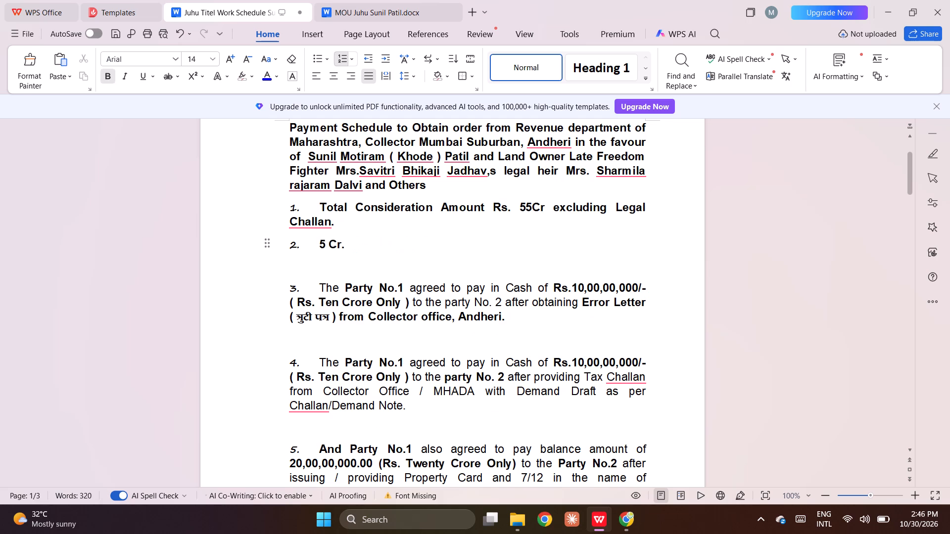
key("Delete")
key("Delete")
key("Delete")
key("Delete")
key("Delete")
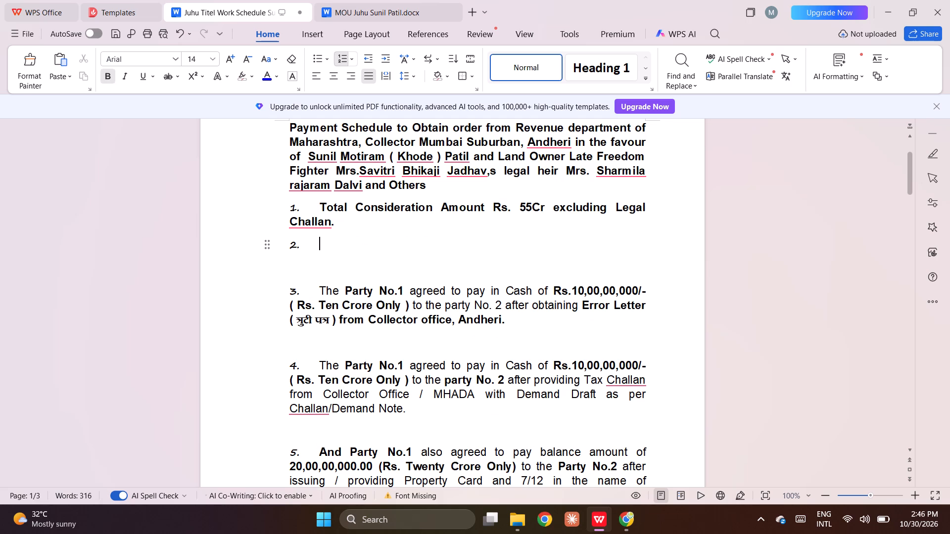
key("BackSpace")
key("BackSpace")
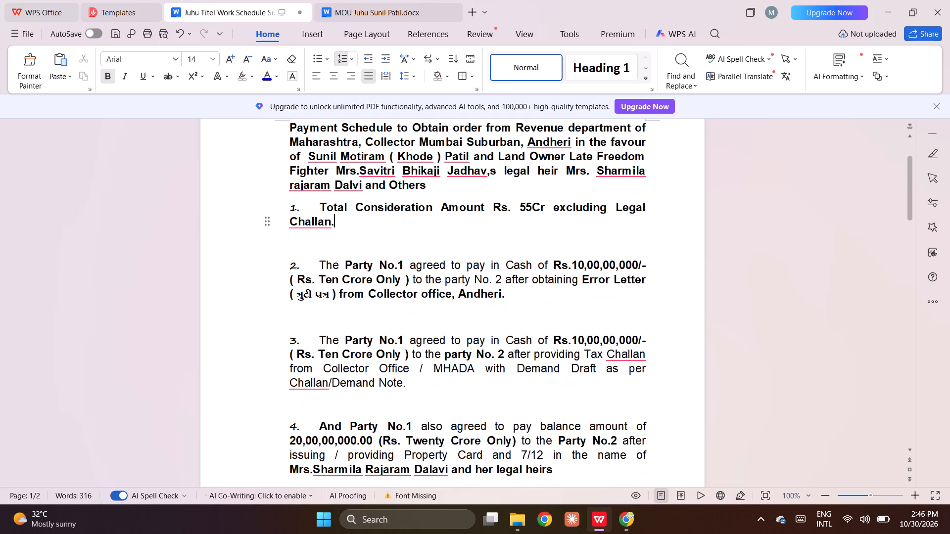
Remove the list number from the "Total Consideration Amount Rs. 55Cr" line and insert a blank line above it.
key("Up")
key("Left")
key("Left")
key("BackSpace")
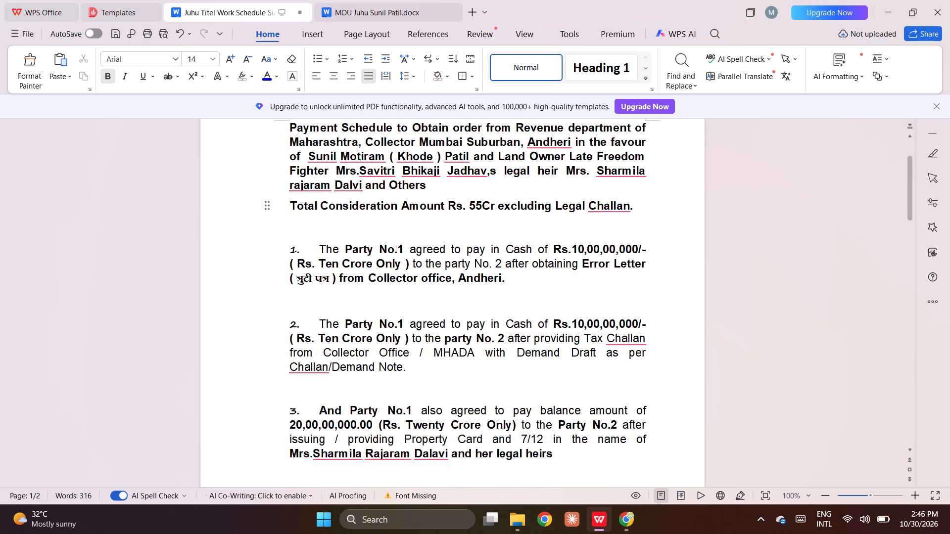
key("Return")
Remove the automatic list number from the payment clause about obtaining the Error Letter from the Collector office.
key("Down")
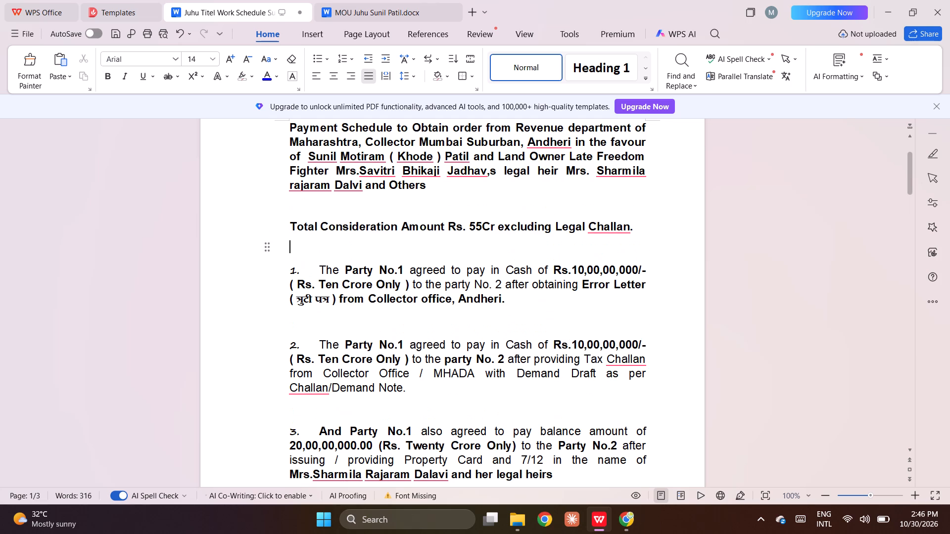
key("Down")
key("Right")
key("Right")
key("Right")
key("Right")
key("Right")
key("Right")
key("Right")
key("Right")
key("Right")
key("Right")
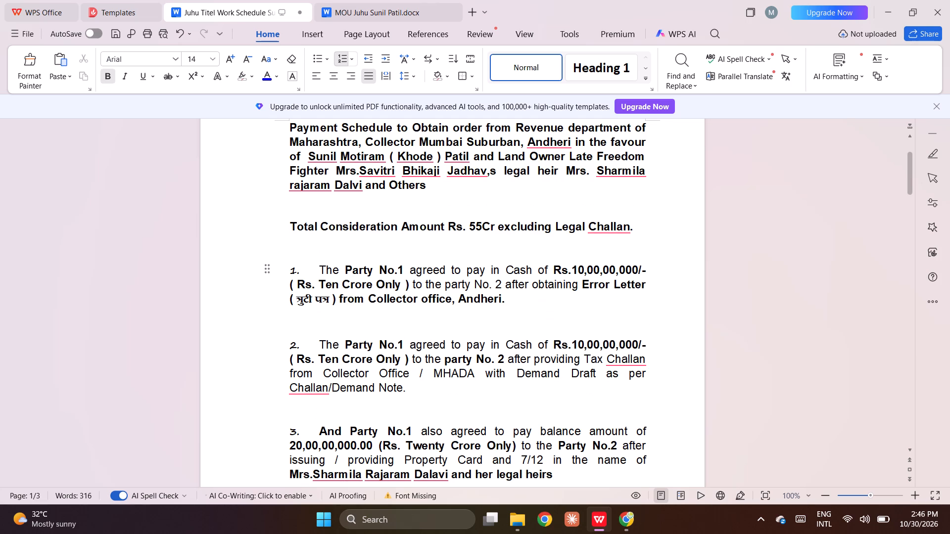
key("Left")
key("Left")
key("Left")
key("Left")
key("Left")
key("Left")
key("Left")
key("Left")
key("Left")
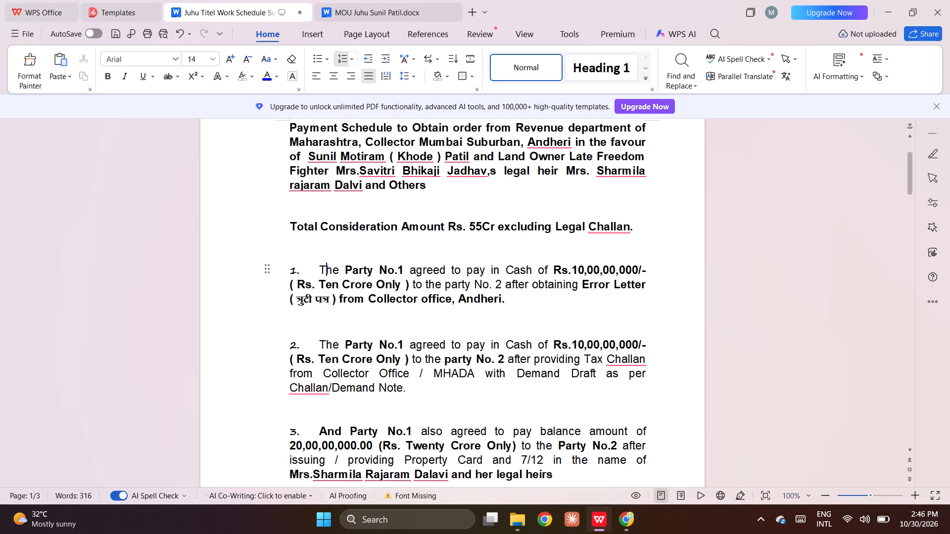
key("Left")
key("Return")
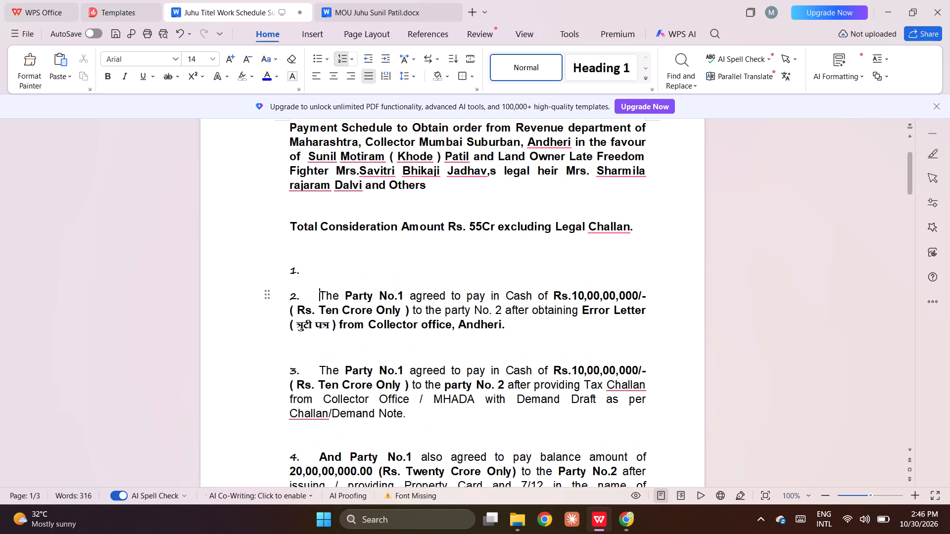
key("BackSpace")
key("BackSpace")
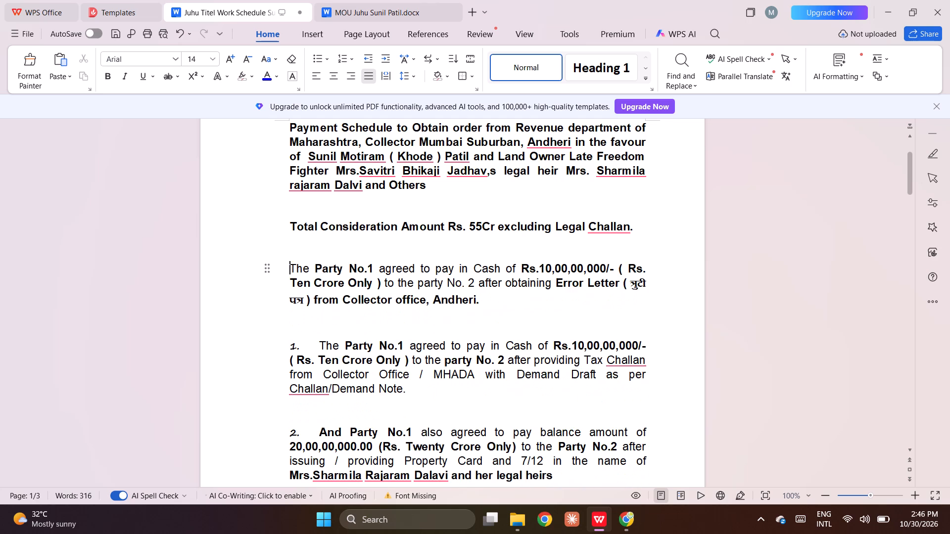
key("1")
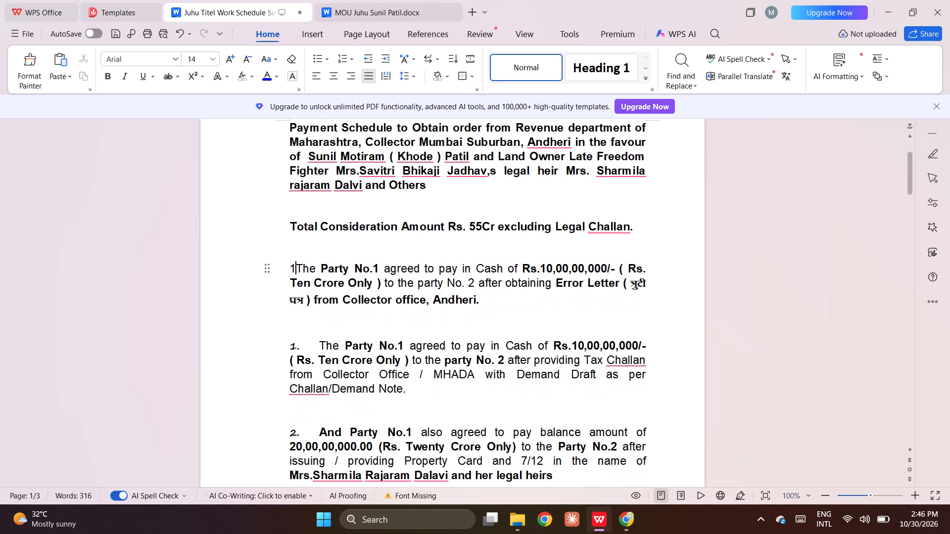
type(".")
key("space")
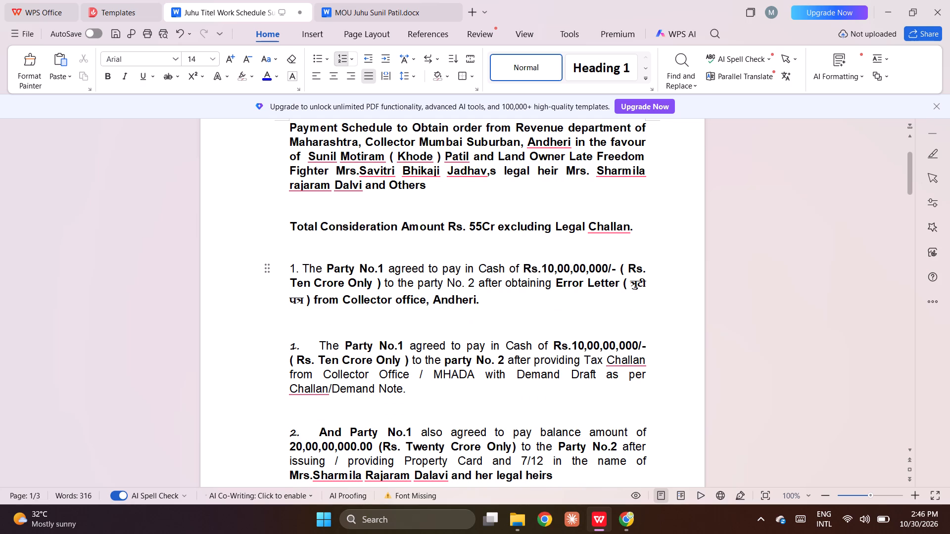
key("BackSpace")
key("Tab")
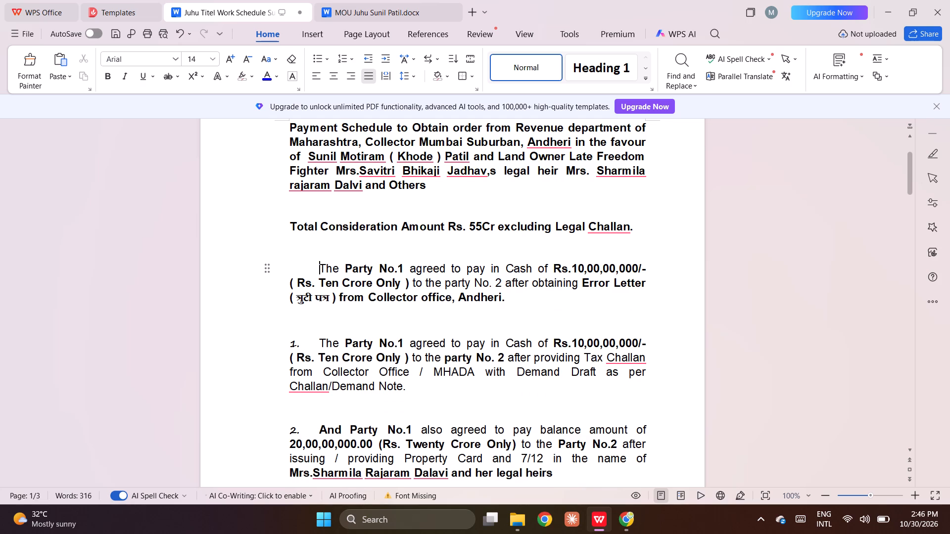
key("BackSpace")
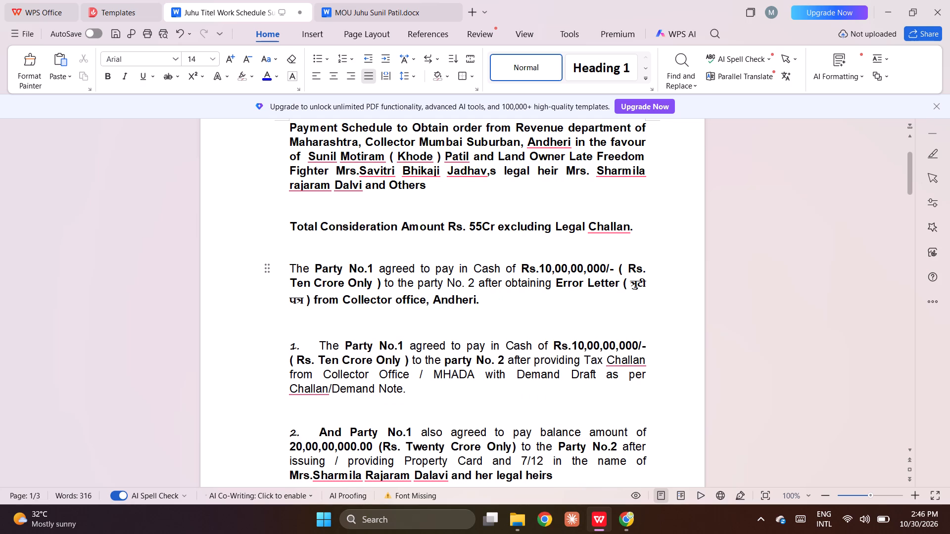
Number the Error Letter clause manually as "1." followed by a tab space.
key("1")
key("period")
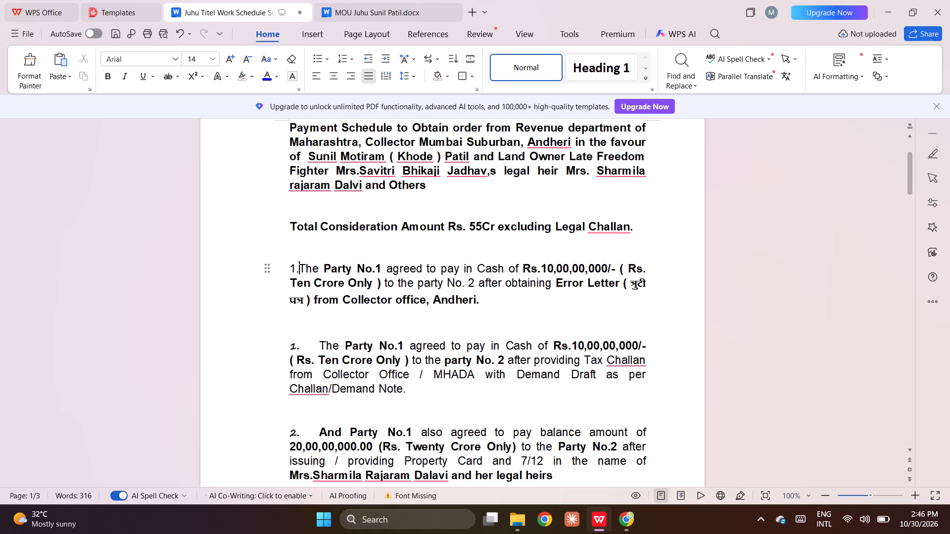
key("Tab")
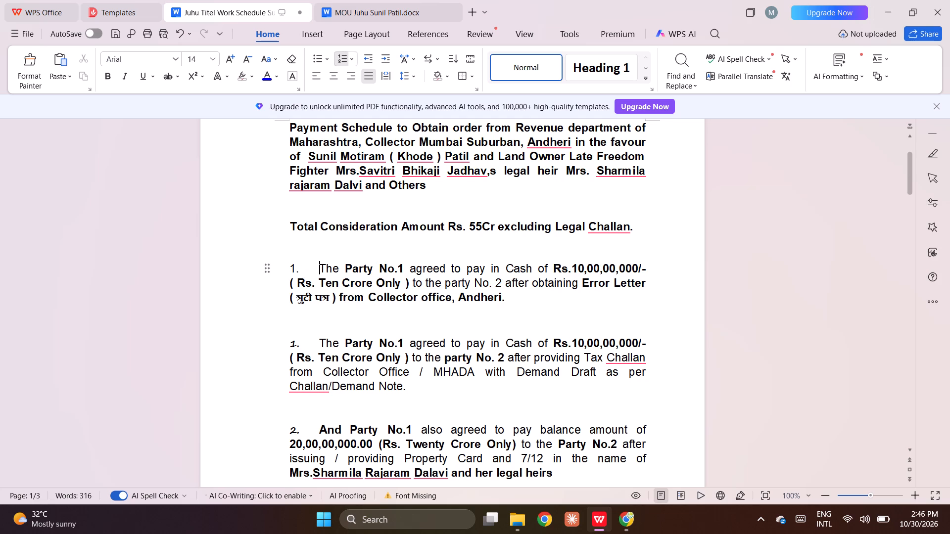
Replace "The Party No.1" at the start of the Error Letter clause with "1st Advance".
key("Delete")
key("Delete")
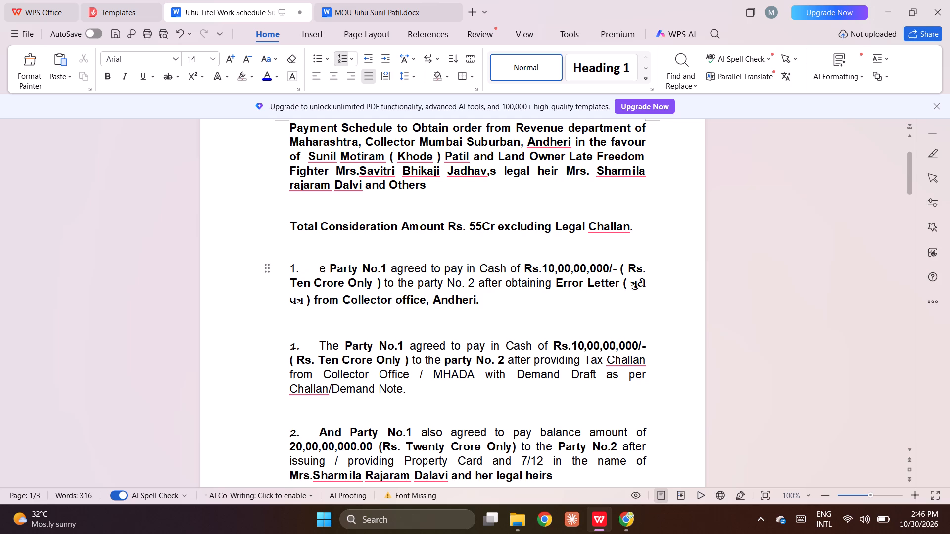
key("Delete")
key("Delete")
key("Delete")
key("Delete")
key("Delete")
key("Delete")
key("Delete")
key("Delete")
key("Delete")
key("Delete")
key("Delete")
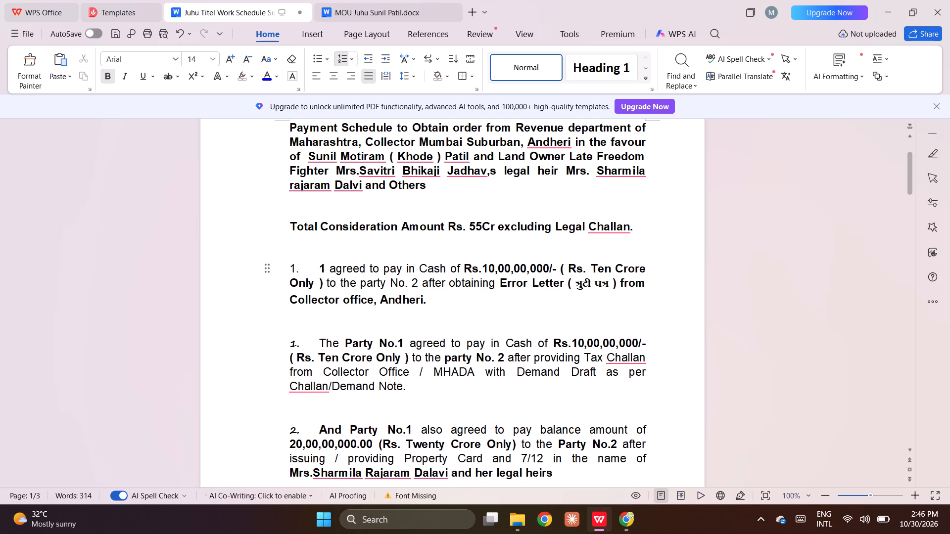
key("Right")
key("s")
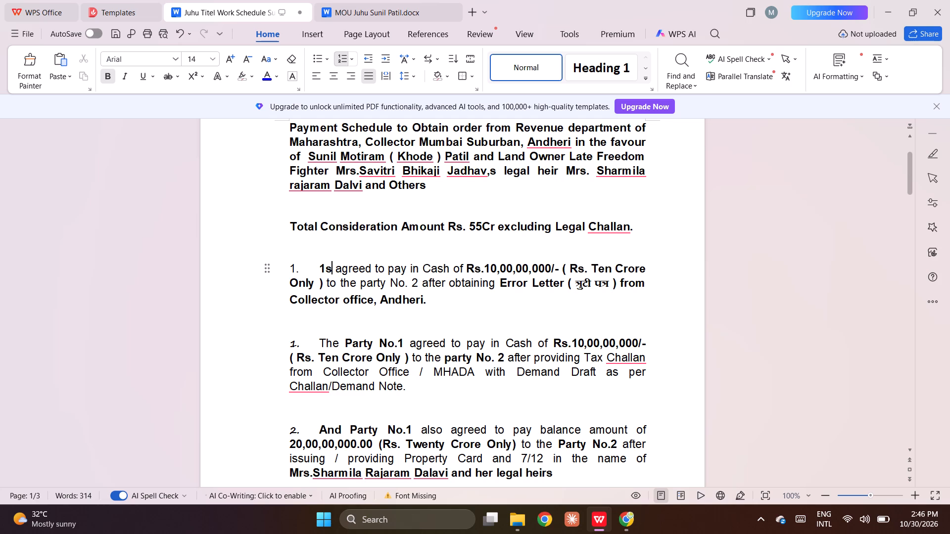
type("t")
key("space")
key("shift+a")
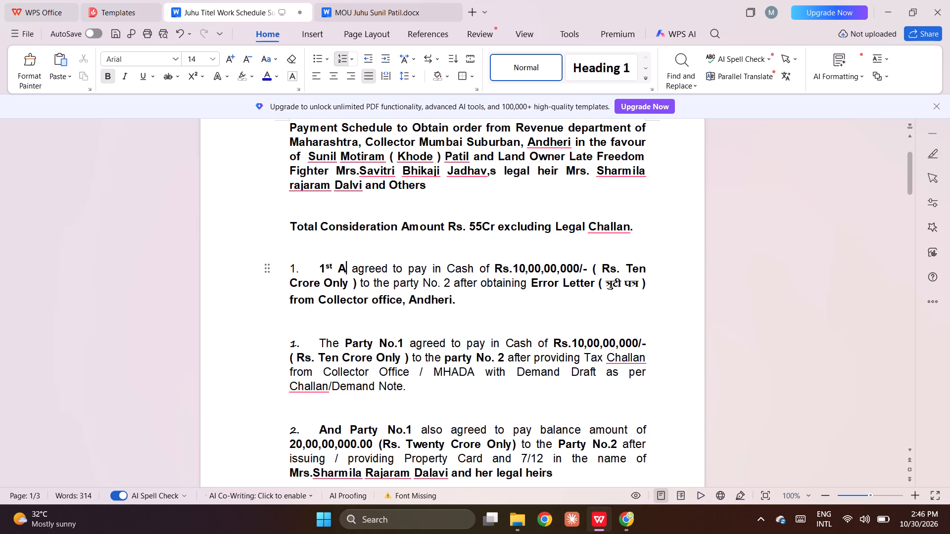
type("dvance")
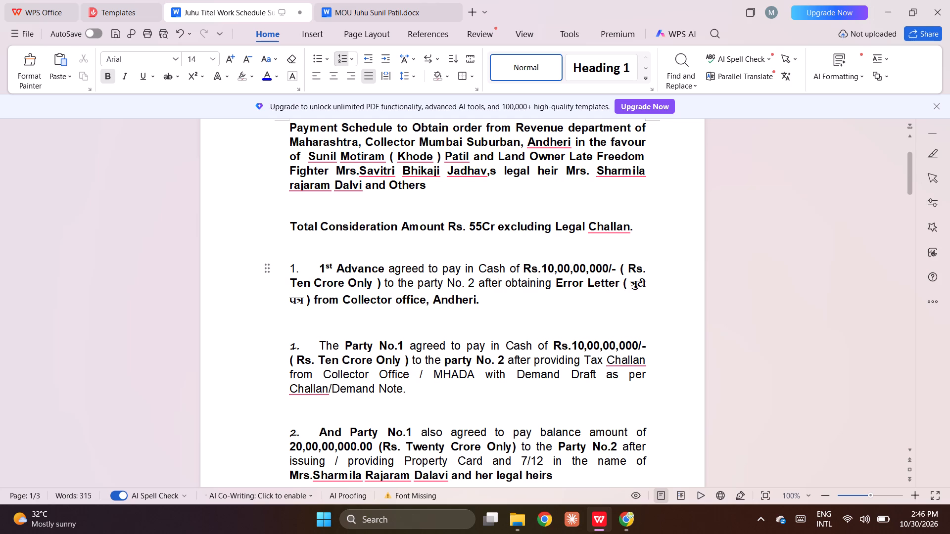
Delete "agreed to pay in Cash" after "1st Advance" so the clause reads "1st Advance of Rs.10,00,00,000/-".
key("Right")
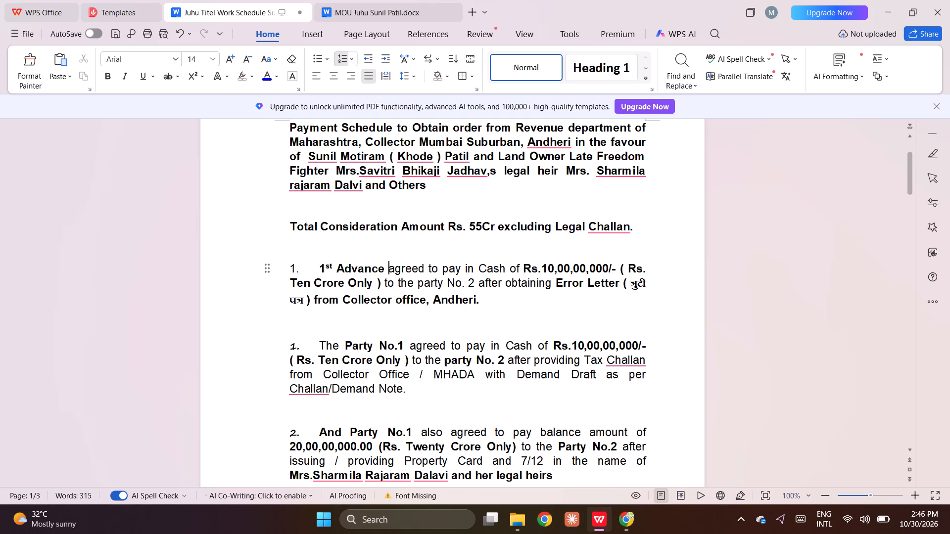
key("Delete")
key("Delete")
key("Delete")
key("Delete")
key("Delete")
key("Delete")
key("Delete")
key("Delete")
key("Delete")
key("Delete")
key("Delete")
key("Delete")
key("Delete")
key("Delete")
key("Delete")
key("Delete")
key("Delete")
key("Delete")
key("Delete")
key("Delete")
key("Delete")
key("Delete")
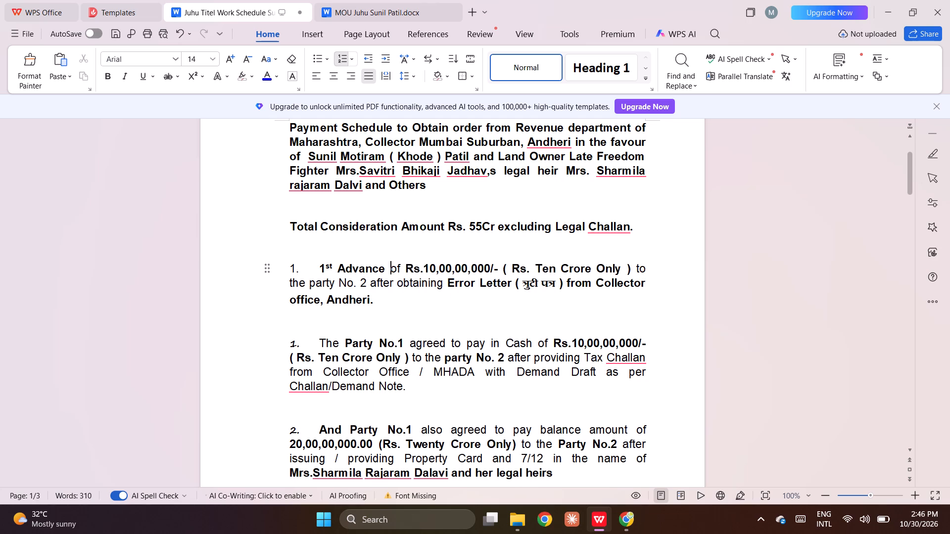
Delete "of" between "1st Advance" and the rupee amount in the first payment clause.
key("Delete")
key("Delete")
key("Delete")
Replace the 1st Advance figure with "5Cr." so the amount reads "Rs.5Cr.".
key("Right")
key("Right")
key("Right")
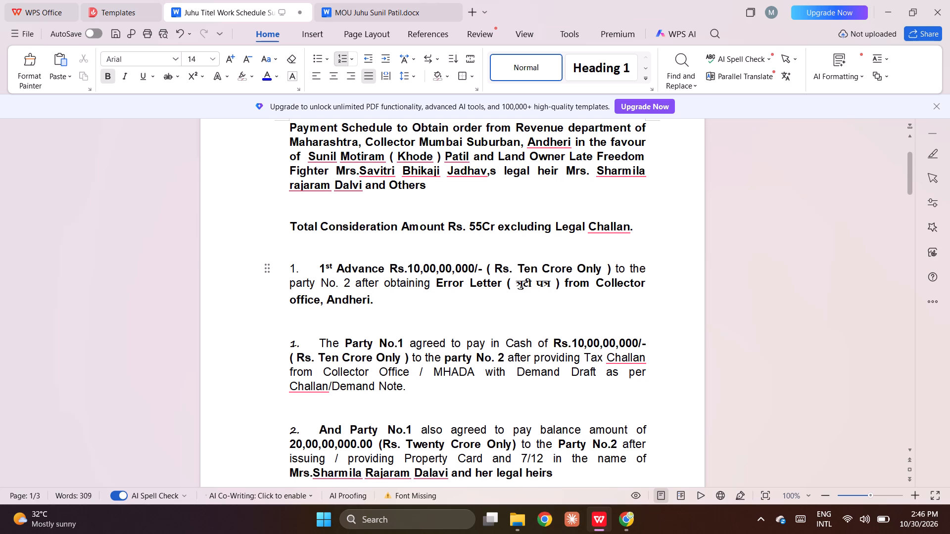
key("Right")
key("5")
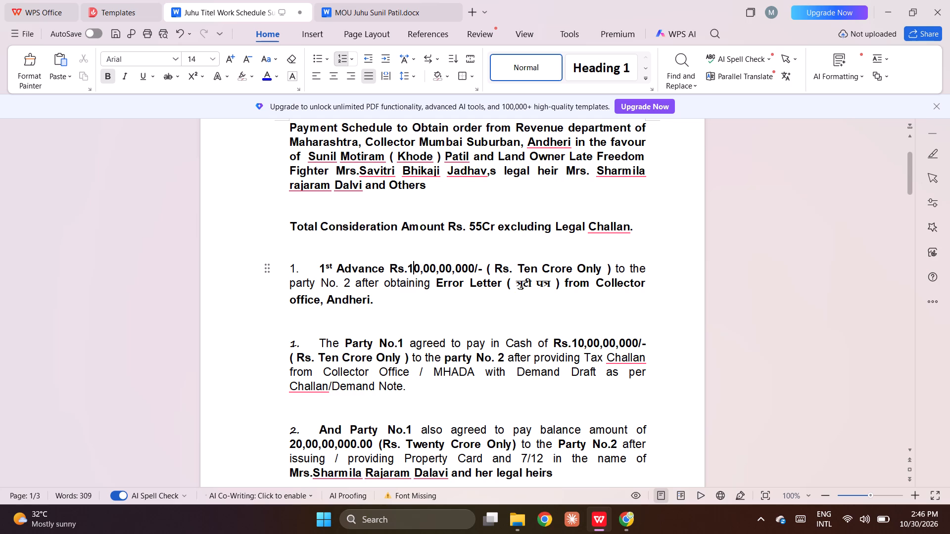
key("Left")
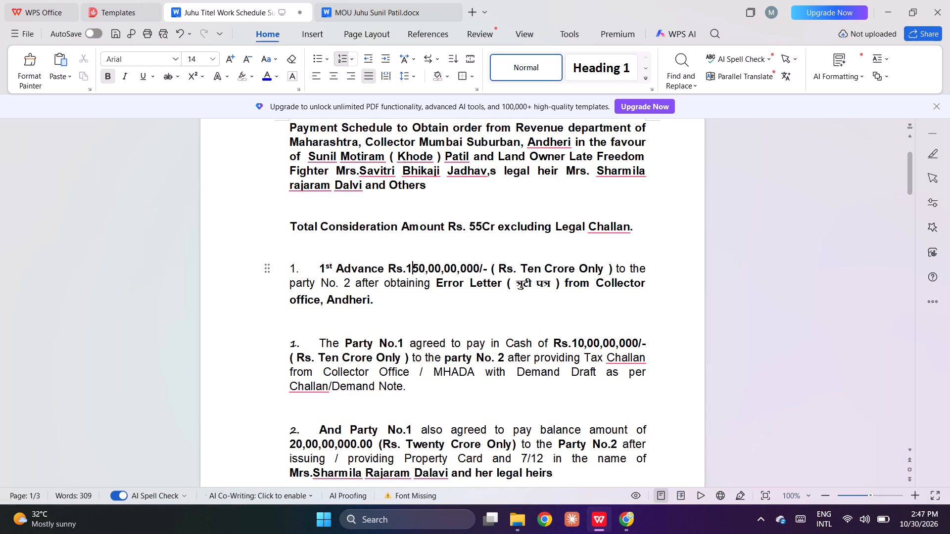
key("BackSpace")
key("Right")
type("Cr")
type(".")
key("space")
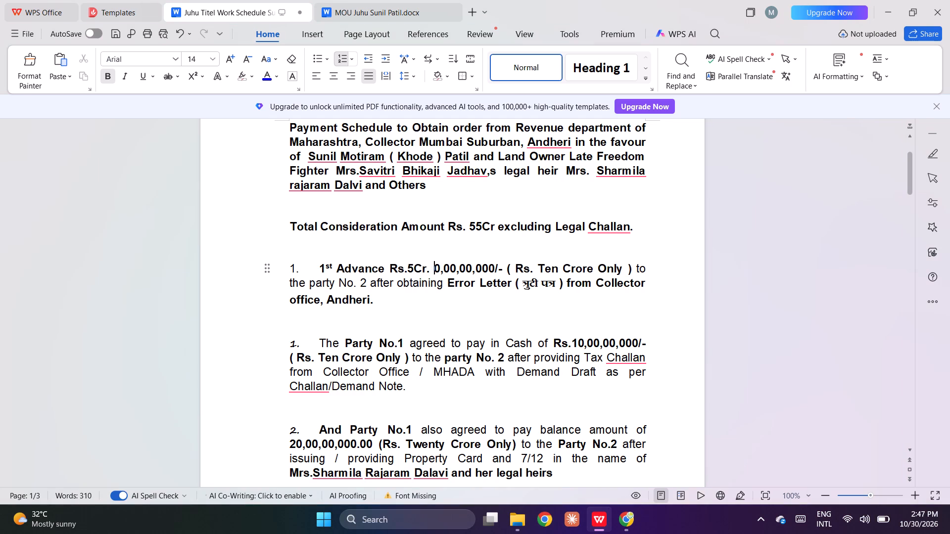
key("Delete")
key("Delete")
key("Delete")
key("Delete")
key("Delete")
key("Delete")
key("Delete")
key("Delete")
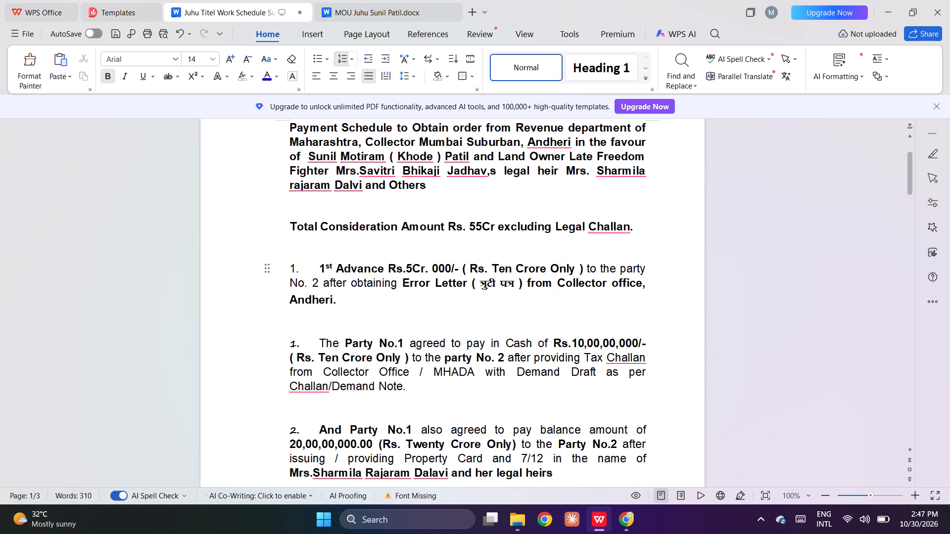
key("Delete")
key("Delete")
key("Delete")
key("Delete")
key("Delete")
Delete the amount in words "( Rs. Ten Crore Only )" from the 1st Advance clause.
key("Delete")
key("Delete")
key("Delete")
key("Delete")
key("Delete")
key("Delete")
key("Delete")
key("Delete")
key("Delete")
key("Delete")
key("Delete")
key("Delete")
key("Delete")
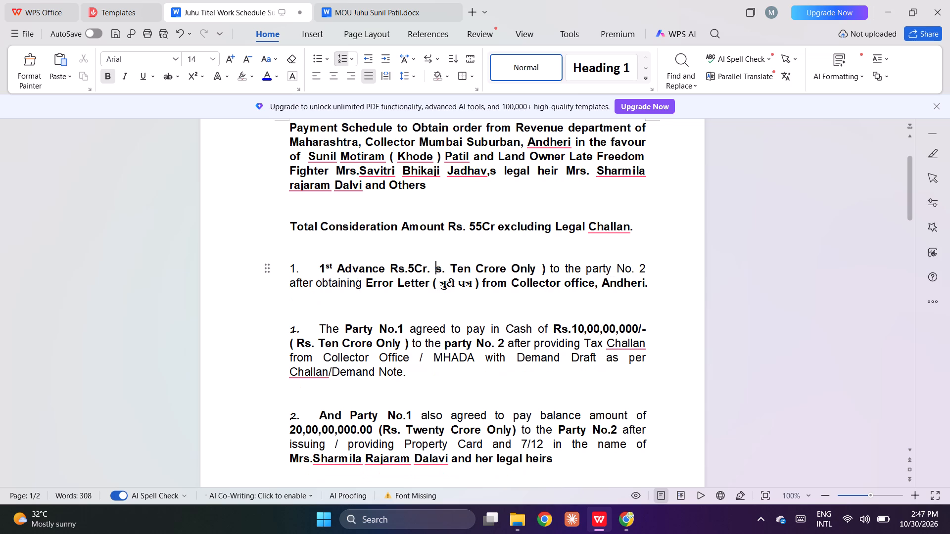
key("Delete")
key("Delete")
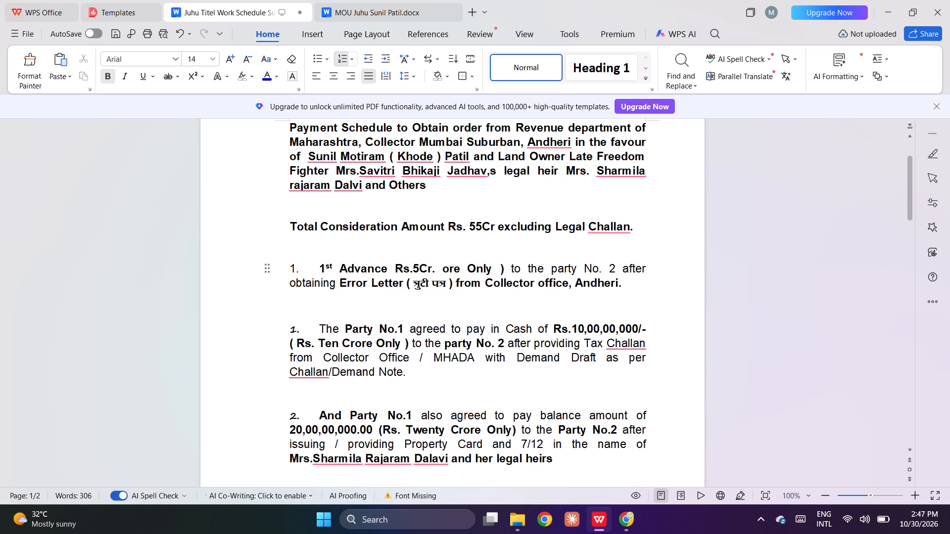
key("Delete")
key("Delete")
key("Delete")
key("Delete")
key("Delete")
key("Delete")
key("Delete")
key("Delete")
key("Delete")
key("Delete")
Replace "to the party No. 2 after" with "to" in the 1st Advance clause.
key("Delete")
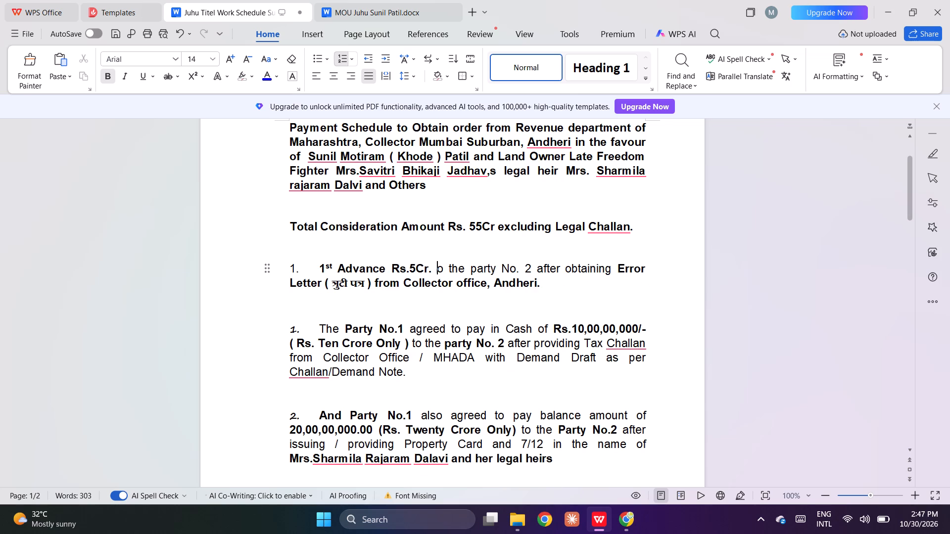
key("Delete")
key("Delete")
key("Delete")
key("Delete")
key("Delete")
key("Delete")
key("Delete")
key("Delete")
key("Delete")
key("Delete")
key("Delete")
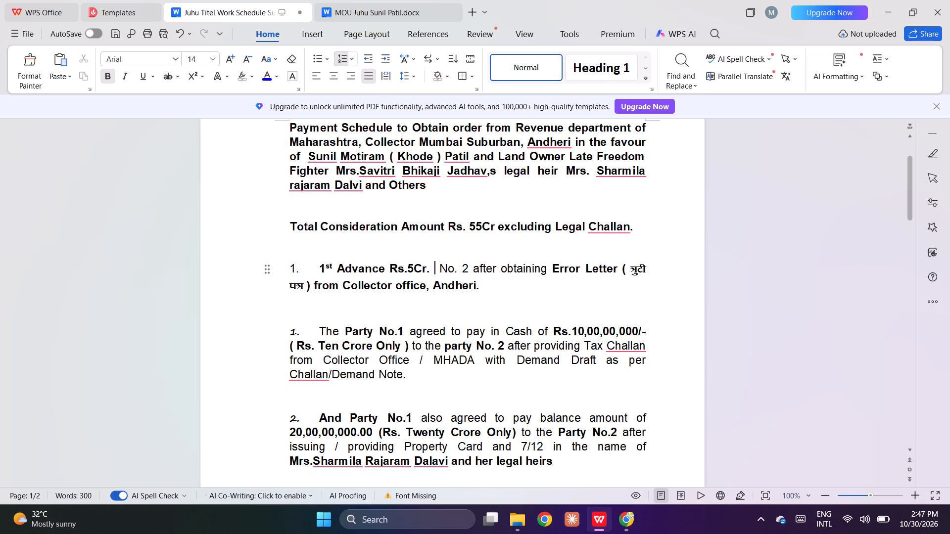
key("Delete")
key("Delete")
key("Delete")
key("Delete")
key("Delete")
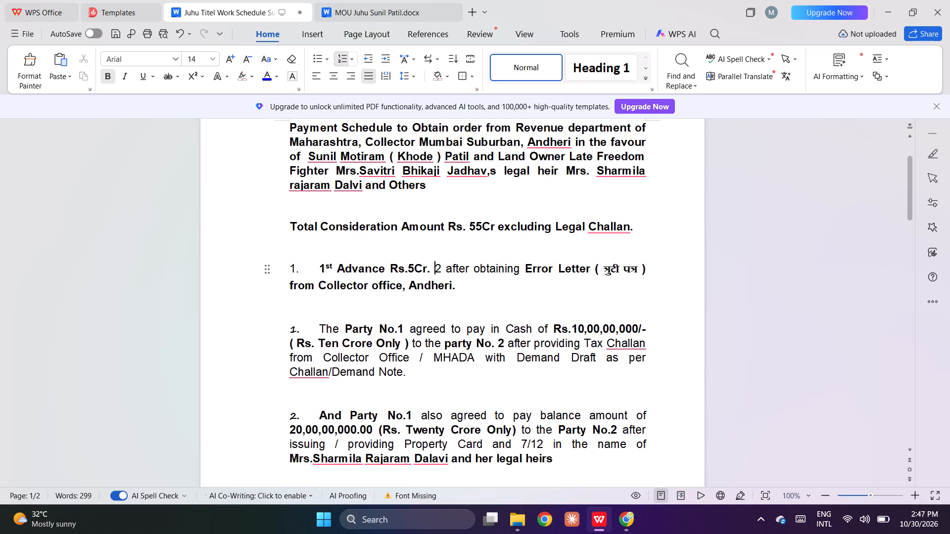
key("Delete")
key("Delete")
key("Delete")
key("Delete")
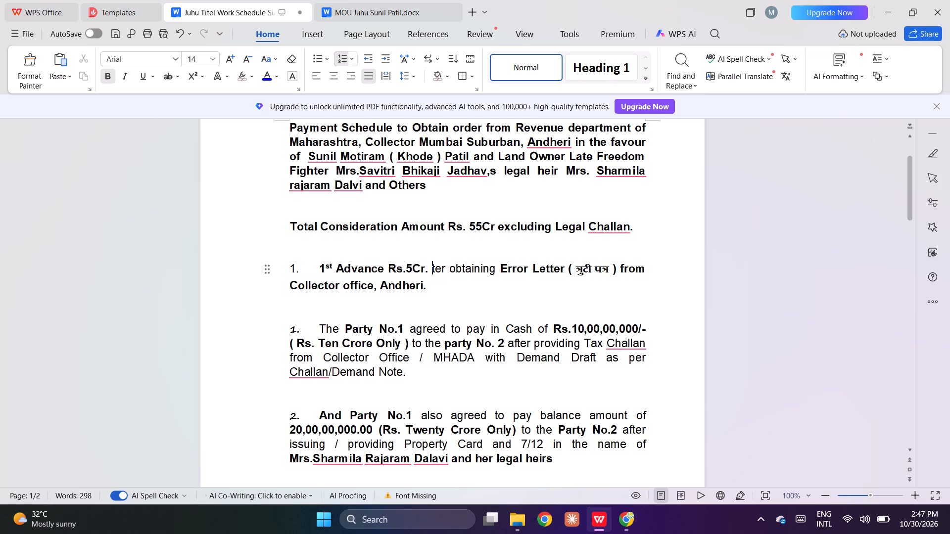
key("Delete")
key("Delete")
key("Delete")
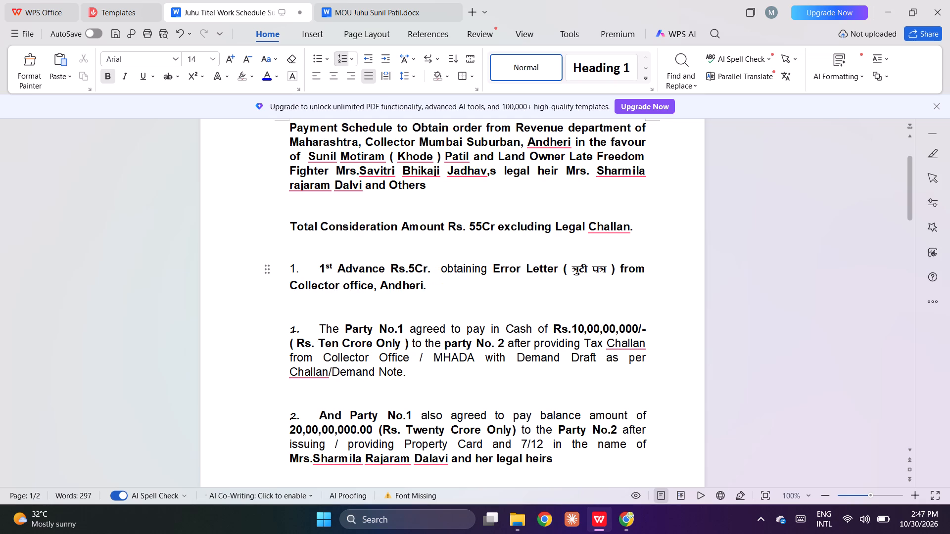
type("to")
Shorten "obtaining" to "obtain" before "Error Letter" in the 1st Advance clause.
key("Right")
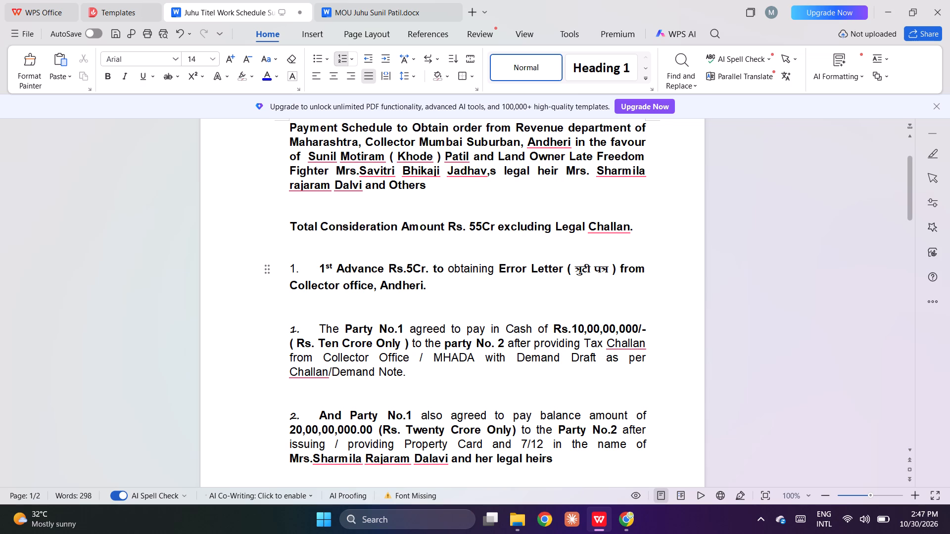
key("Right")
key("Right")
key("Right")
key("Right")
key("Right")
key("Right")
key("Delete")
key("Delete")
key("Delete")
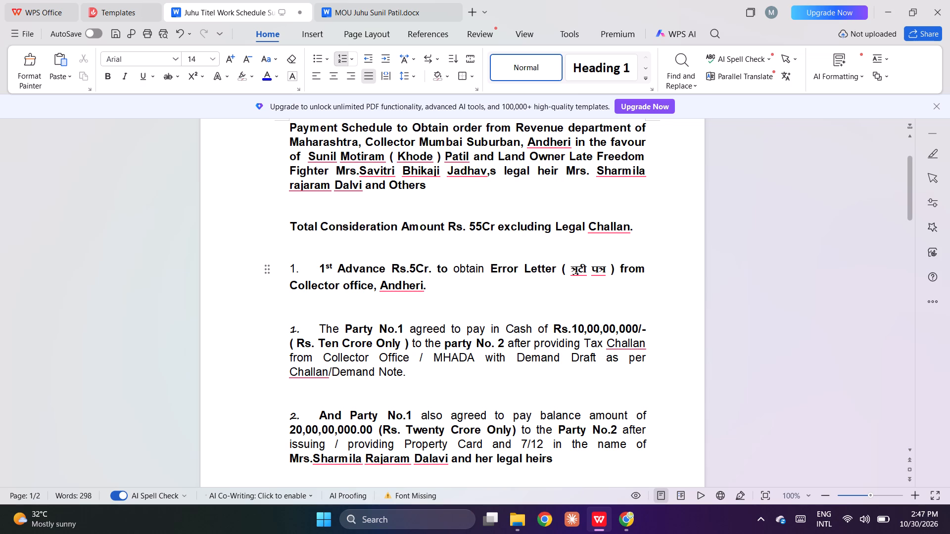
Insert "agains 13/03/2026 Letter" after the bracketed Error Letter term, before "from Collector office".
key("Right")
key("Down")
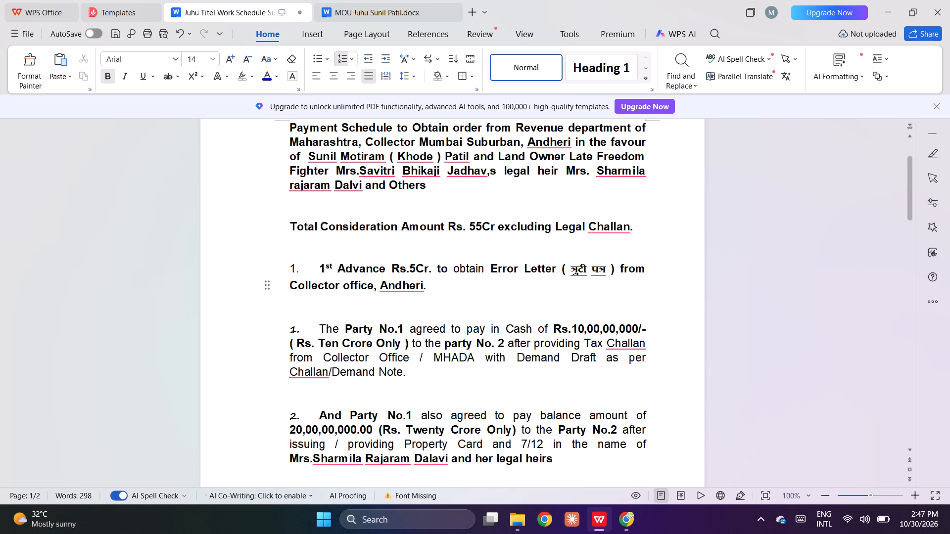
key("Up")
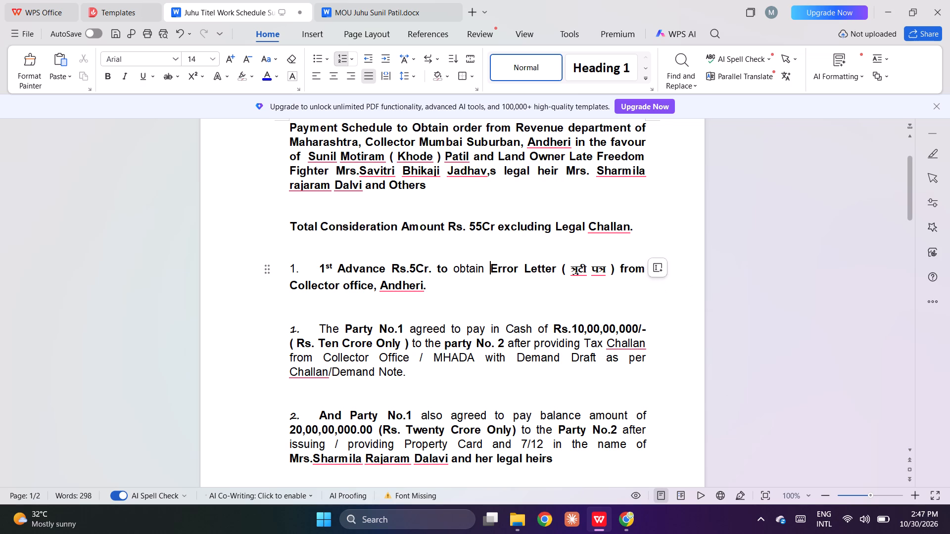
key("Down")
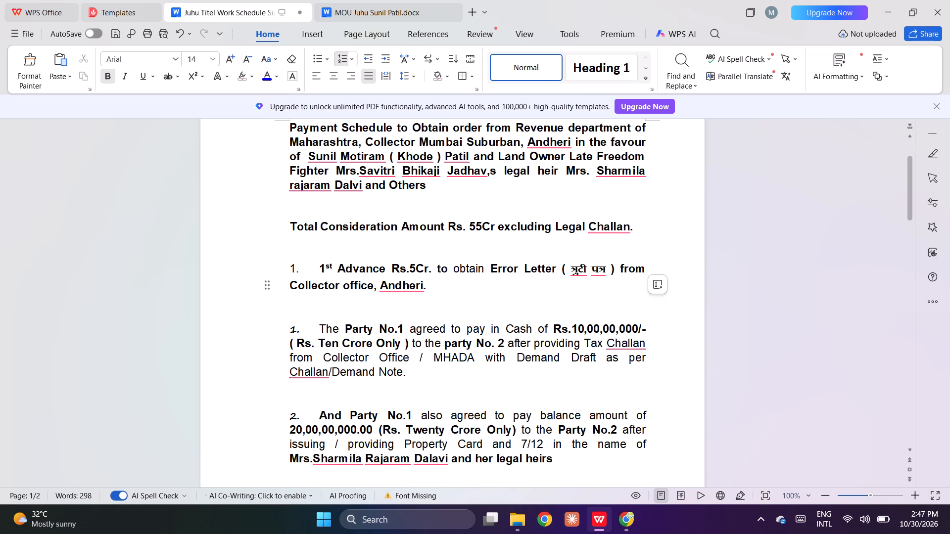
key("Up")
key("Right")
key("Right")
key("Right")
key("Right")
key("Right")
key("Right")
key("Right")
key("Right")
key("Right")
key("Right")
key("Right")
key("Right")
key("Right")
key("Right")
key("Right")
key("Right")
key("Right")
key("Right")
key("Right")
key("Right")
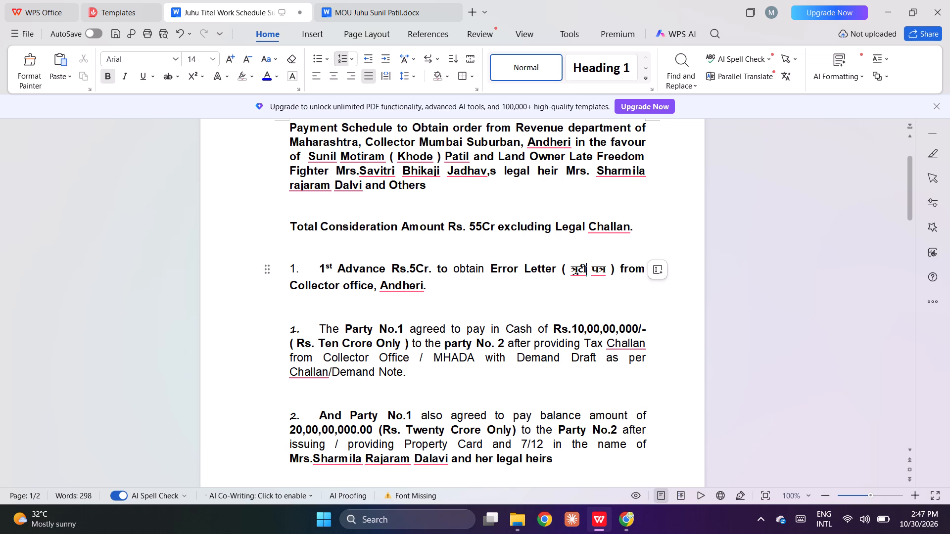
key("space")
type("again")
type("s")
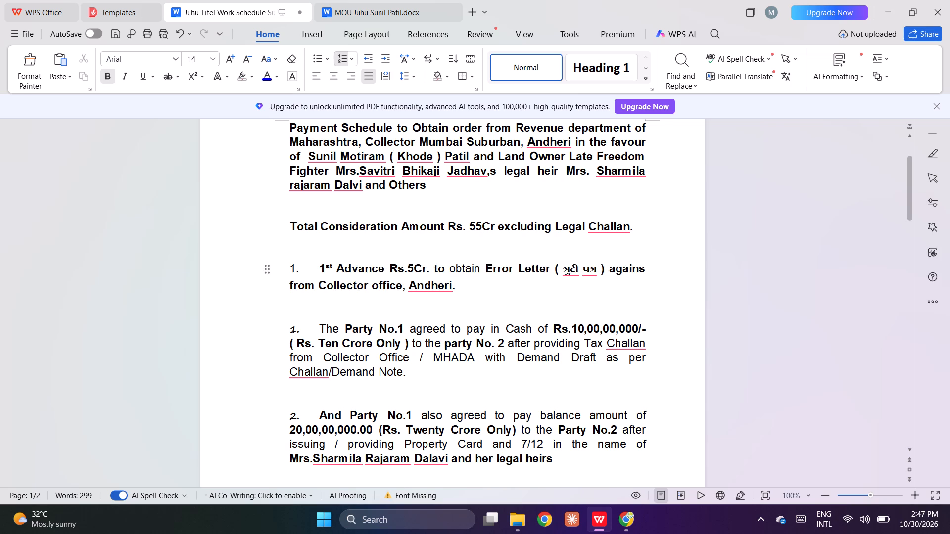
key("space")
type("13/0")
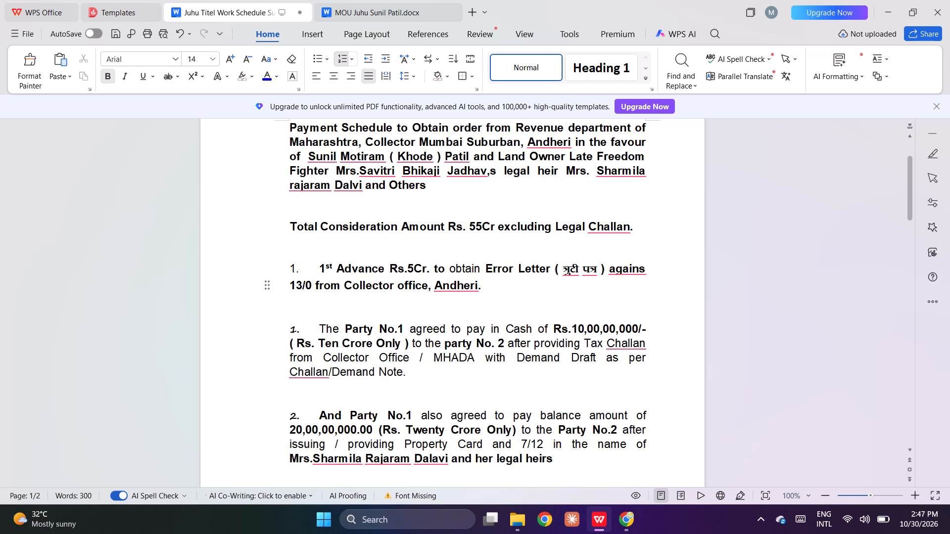
key("3")
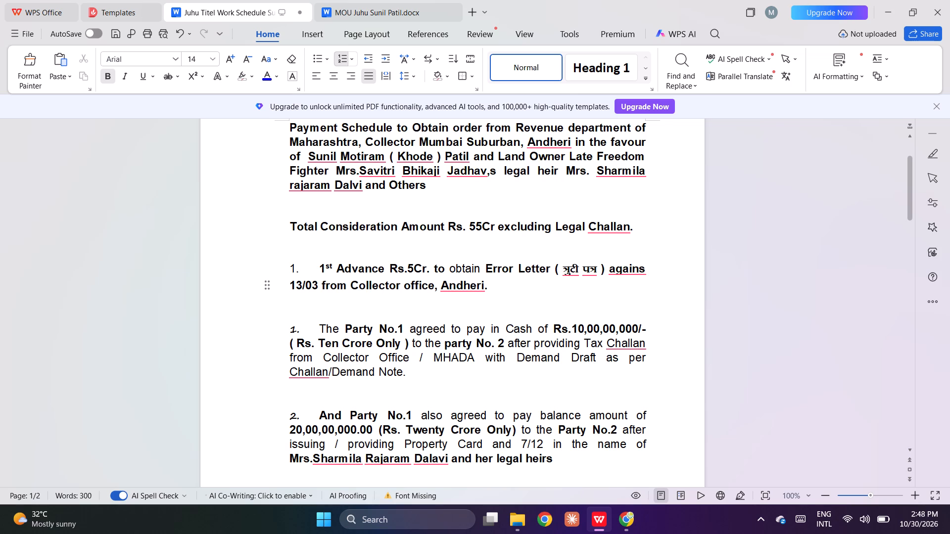
type("/2026")
key("space")
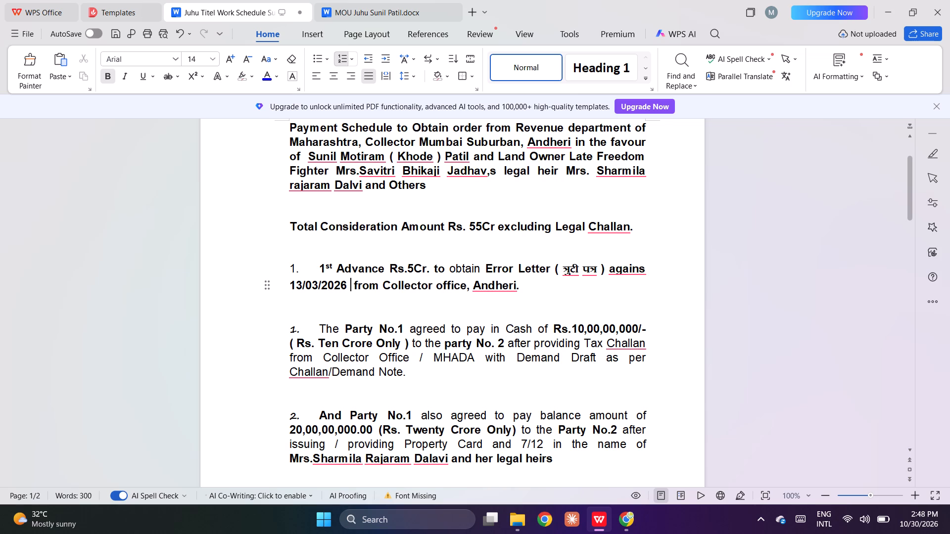
type("Le")
type("tte")
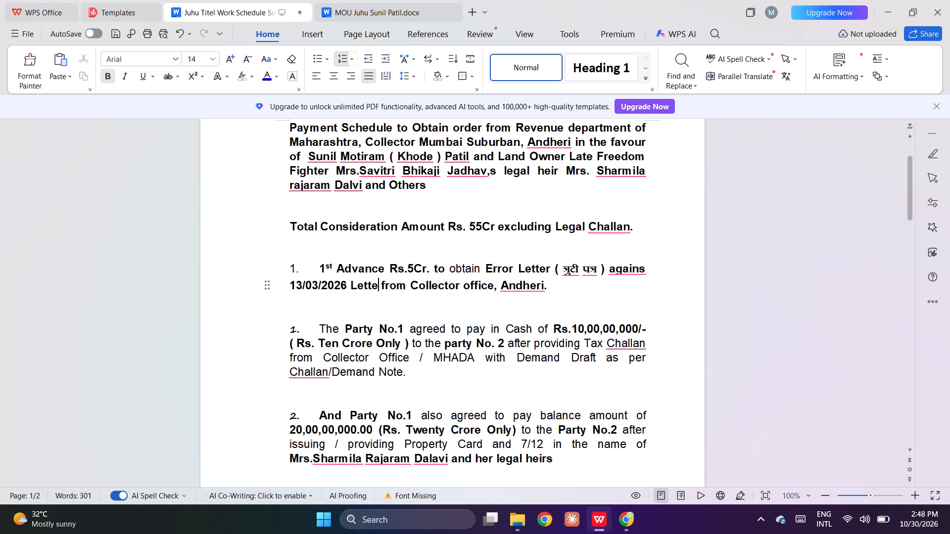
key("r")
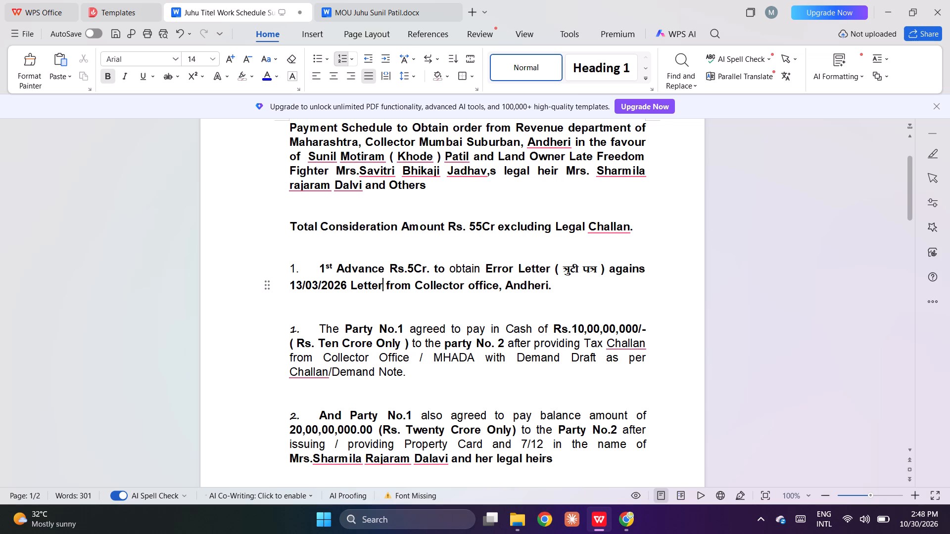
Save the document with the reworded 1st Advance clause.
key("Left")
key("Right")
key("Right")
key("Right")
key("Right")
key("Right")
key("Right")
key("Right")
key("Right")
key("Right")
key("Right")
key("Right")
key("Right")
key("Right")
key("Right")
key("Right")
key("Right")
key("Right")
key("Right")
key("Right")
key("Right")
key("Right")
key("Right")
key("Right")
key("Right")
key("Right")
key("Right")
key("Right")
key("Right")
key("Right")
key("Right")
key("Right")
key("Right")
key("Down")
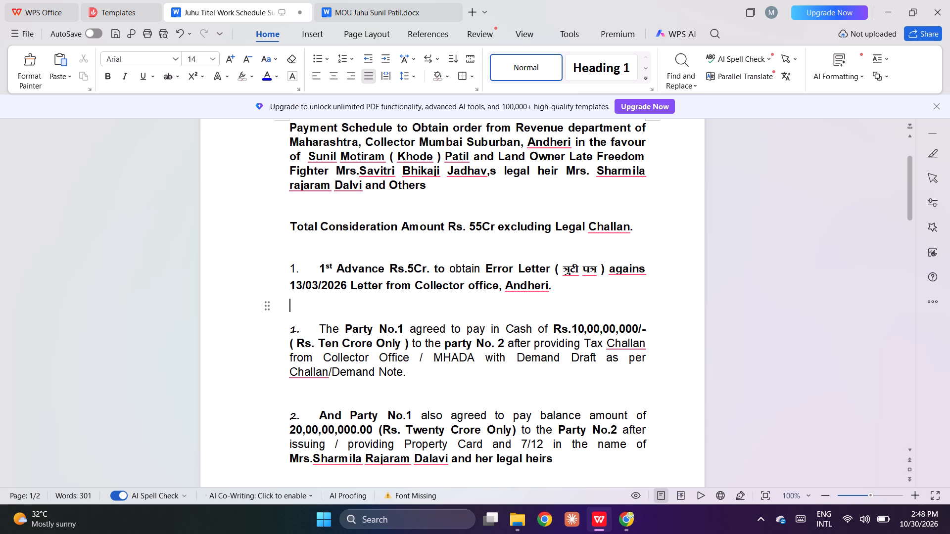
key("ctrl+s")
key("Up")
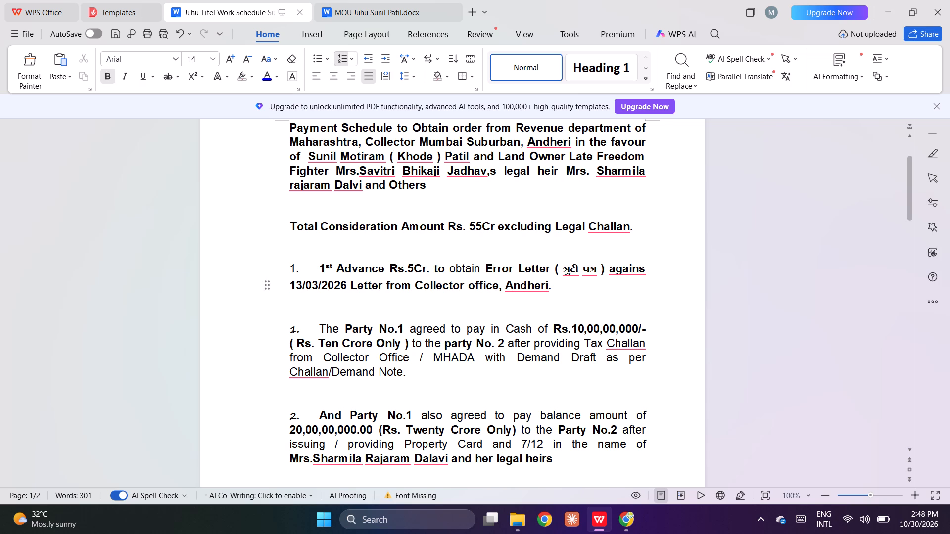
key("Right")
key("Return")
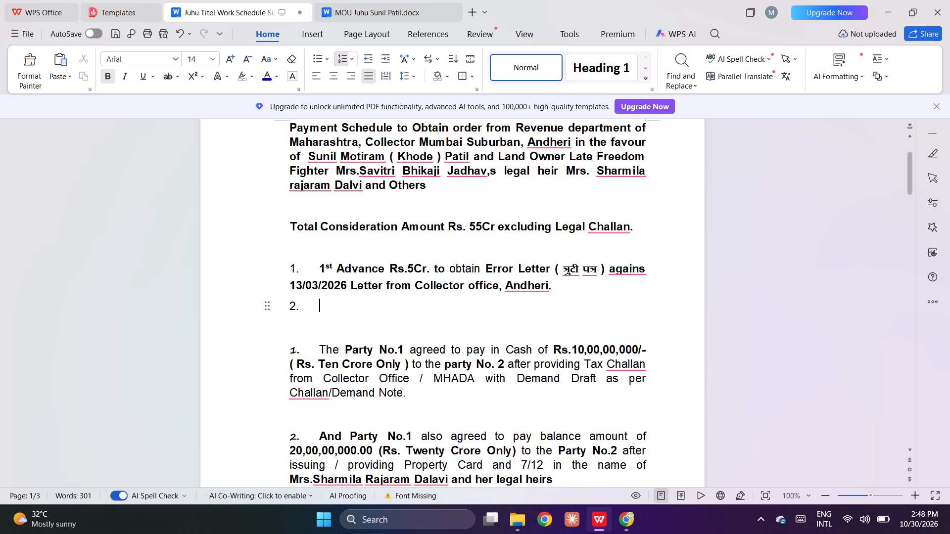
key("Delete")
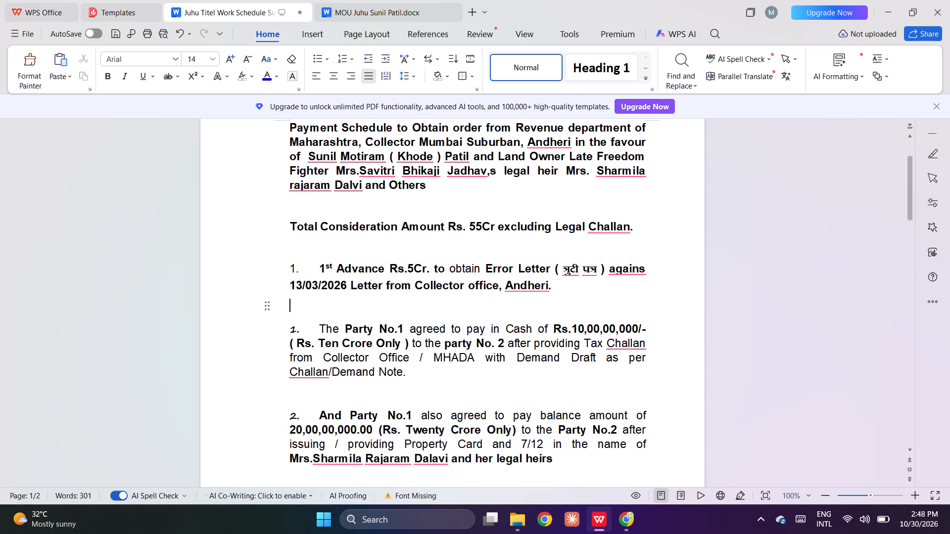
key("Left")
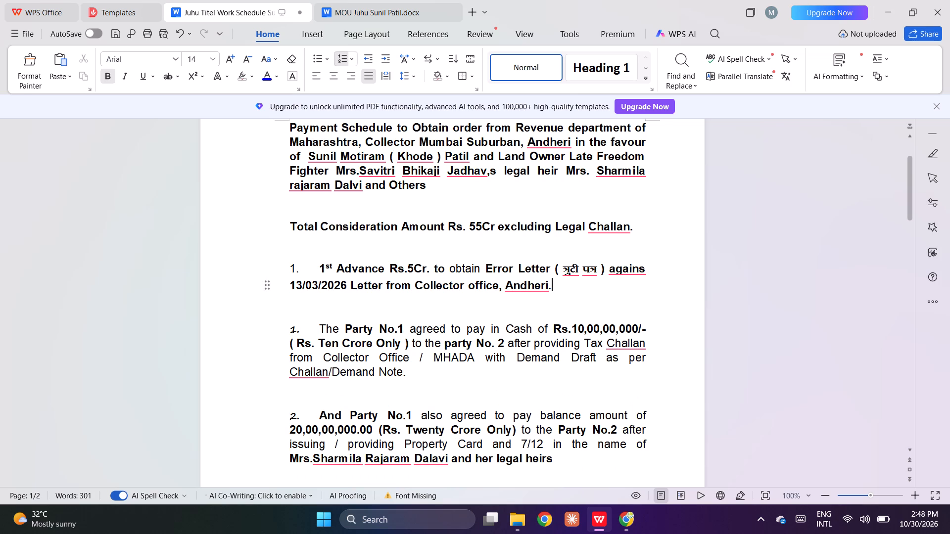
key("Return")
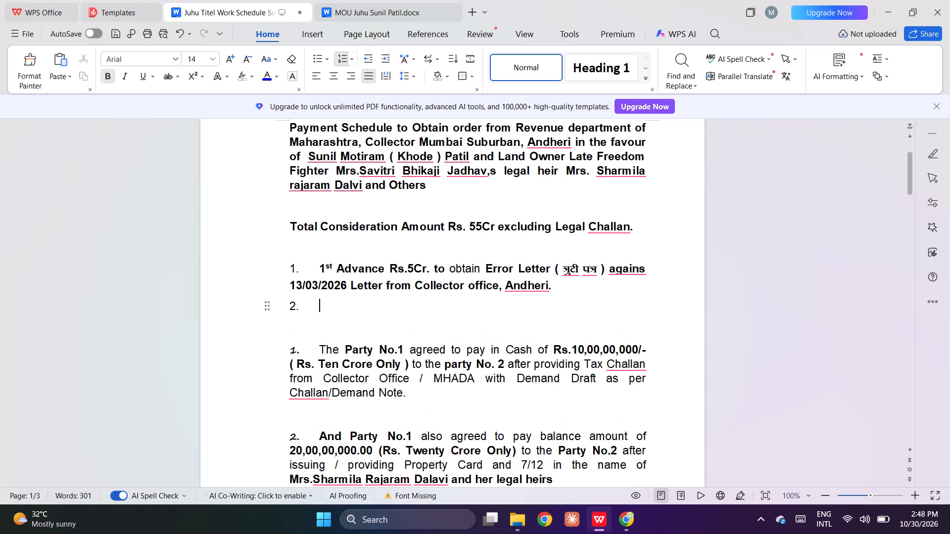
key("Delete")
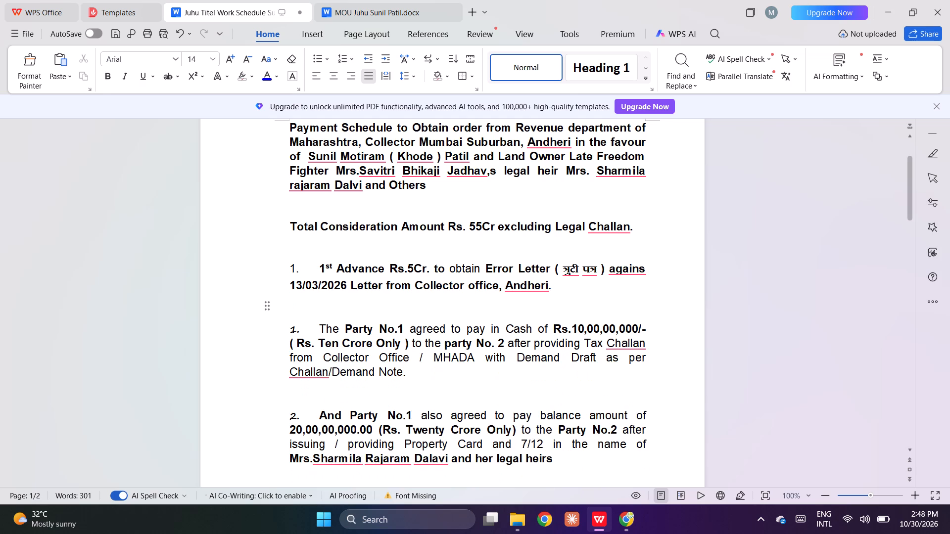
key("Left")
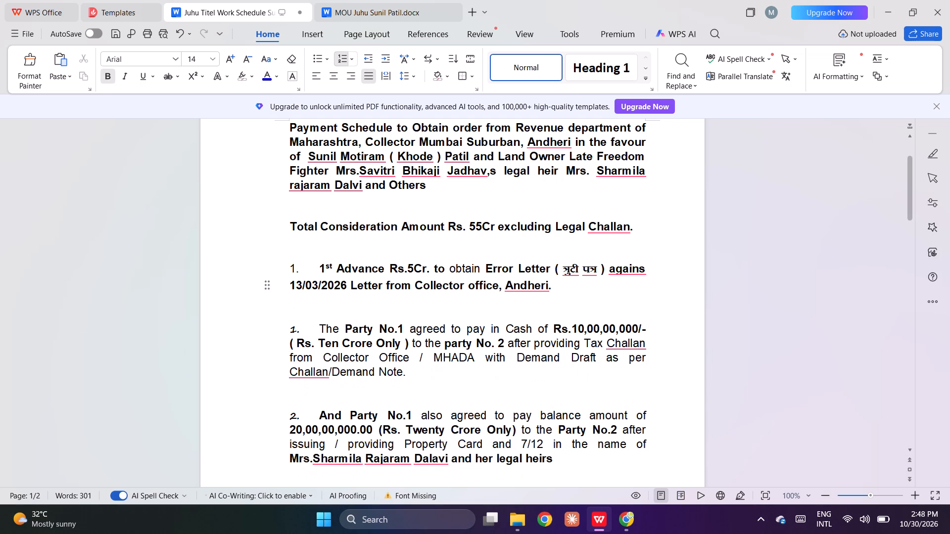
Make the "The Party No.1 agreed to pay in Cash" clause item 2 of the list, directly below the 1st Advance clause.
key("Return")
key("Down")
key("Up")
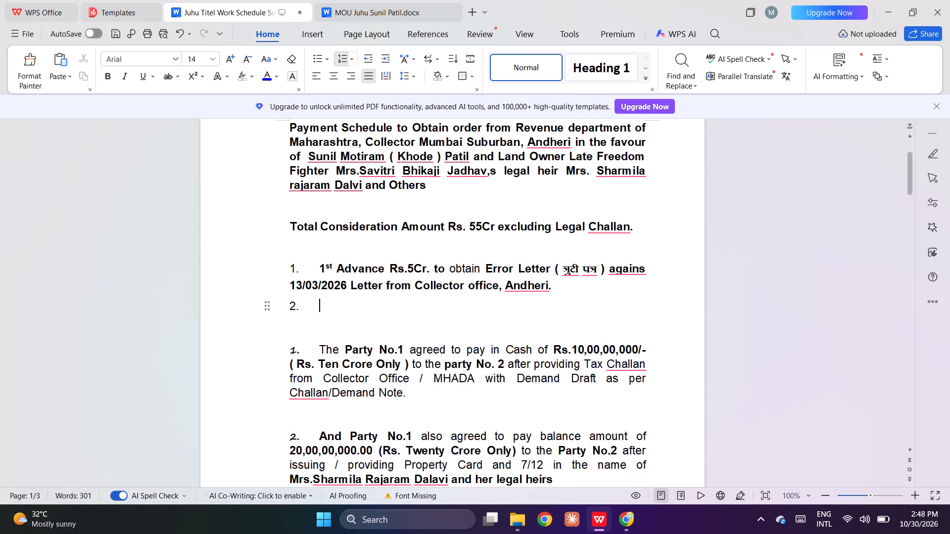
key("Down")
key("Down")
key("BackSpace")
key("BackSpace")
key("BackSpace")
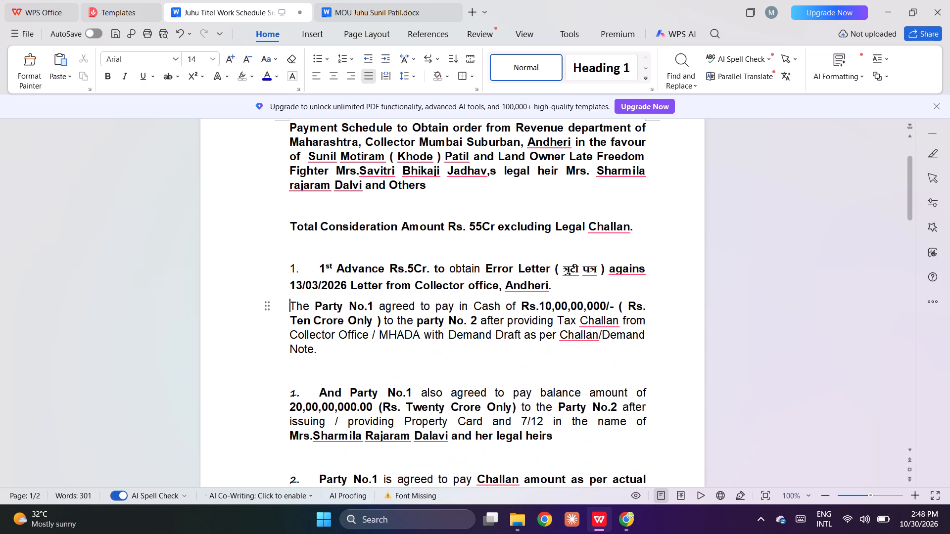
key("BackSpace")
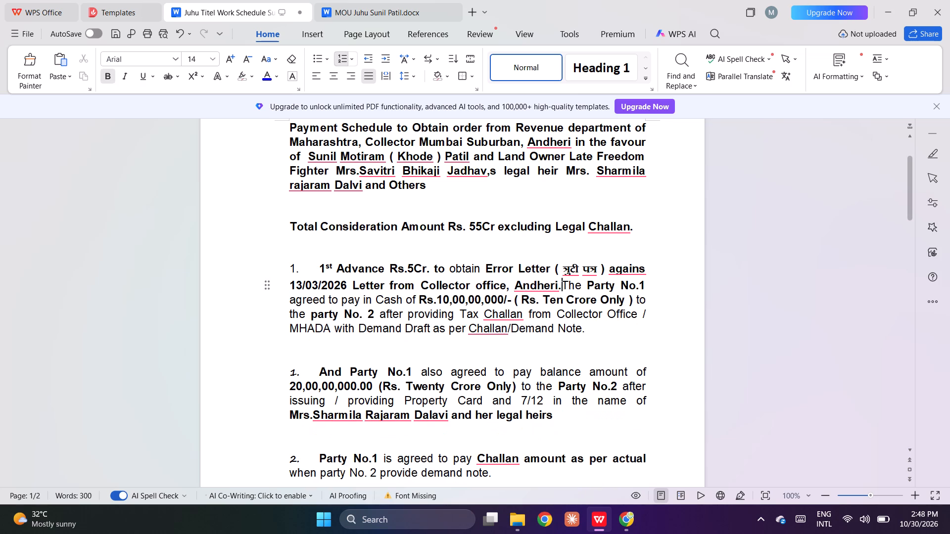
key("Return")
key("Right")
key("Left")
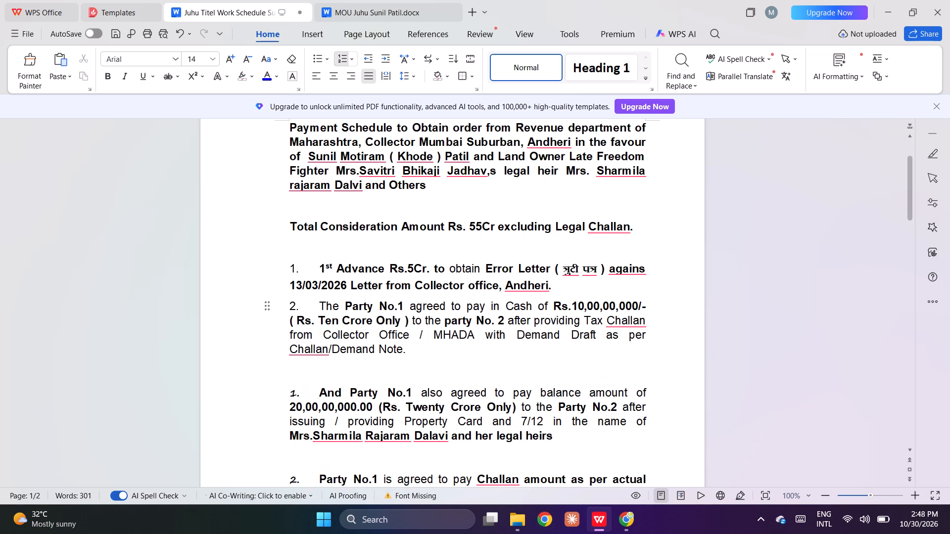
Delete the opening words "The Party No.1 agreed to pay in Cash of" from clause 2.
key("shift+Right")
key("shift+Right")
key("shift+Right")
key("shift+Right")
key("shift+Right")
key("shift+Right")
key("shift+Right")
key("shift+Right")
key("shift+Right")
key("shift+Right")
key("shift+Right")
key("shift+Right")
key("shift+Right")
key("shift+Right")
key("shift+Right")
key("shift+Right")
key("shift+Right")
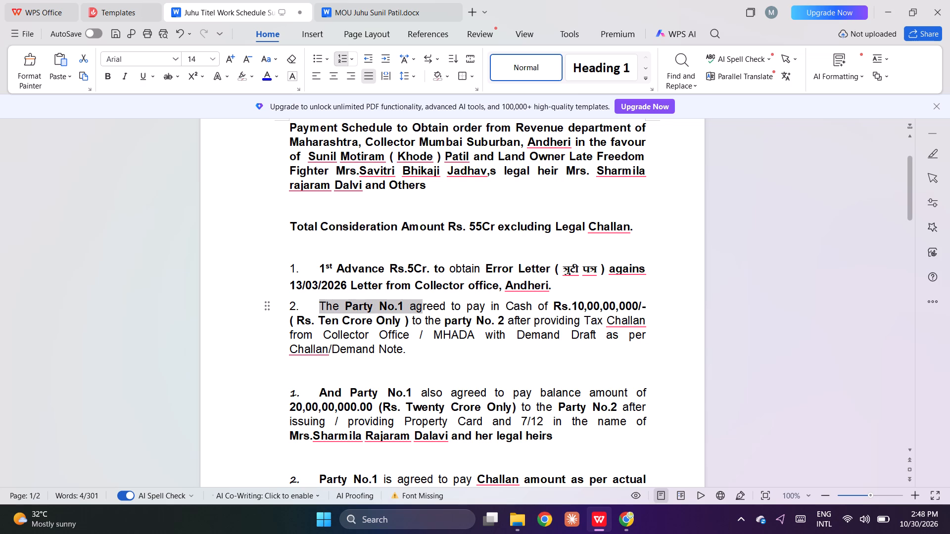
key("shift+Right")
key("shift+Right")
key("shift+Right")
key("shift+Right")
key("shift+Right")
key("shift+Right")
key("shift+Right")
key("shift+Right")
key("shift+Right")
key("shift+Right")
key("shift+Right")
key("shift+Right")
key("shift+Right")
key("shift+Right")
key("shift+Right")
key("shift+Right")
key("shift+Right")
key("shift+Right")
key("shift+Right")
key("shift+Right")
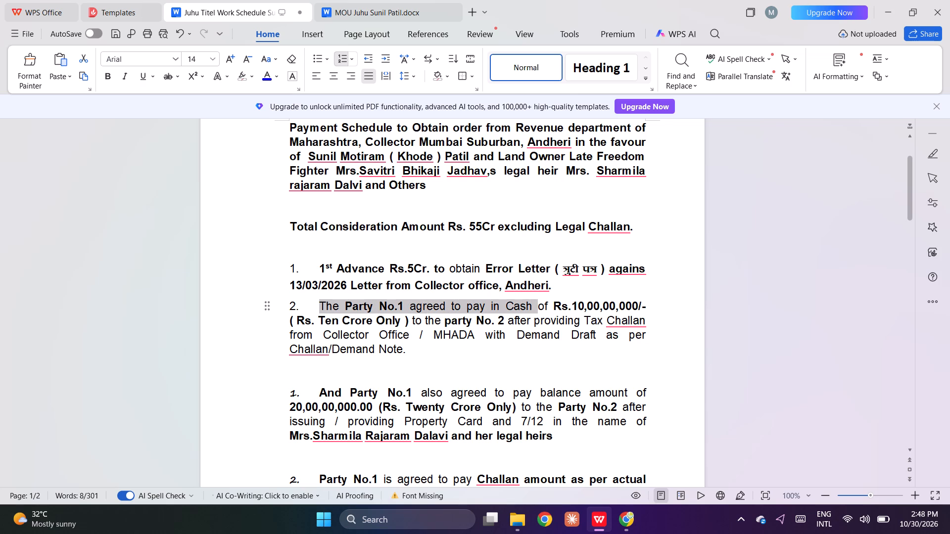
key("shift+Right")
key("shift+Right")
key("shift+Right")
key("shift+Left")
key("Delete")
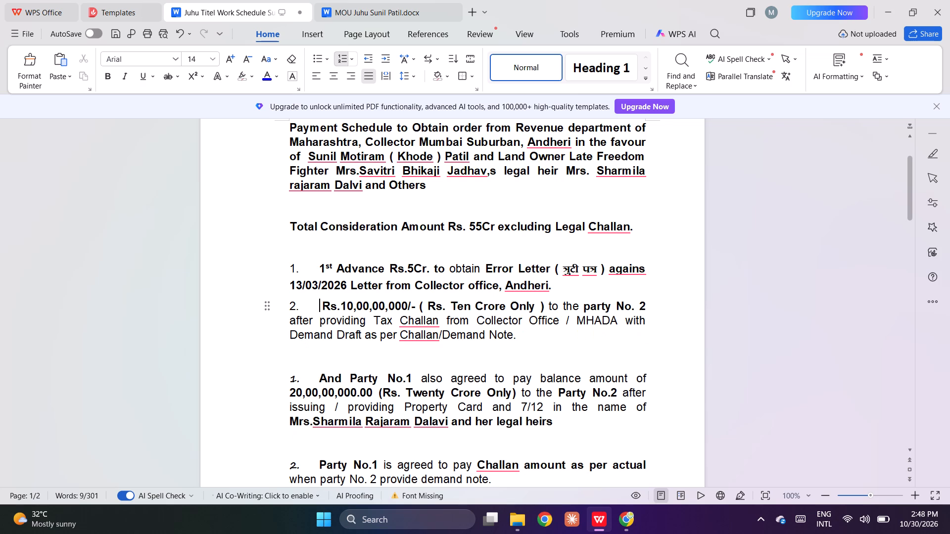
Shorten the amount in clause 2 to "Rs.10 Cr.", removing the remaining digits and the bracketed amount in words.
key("Right")
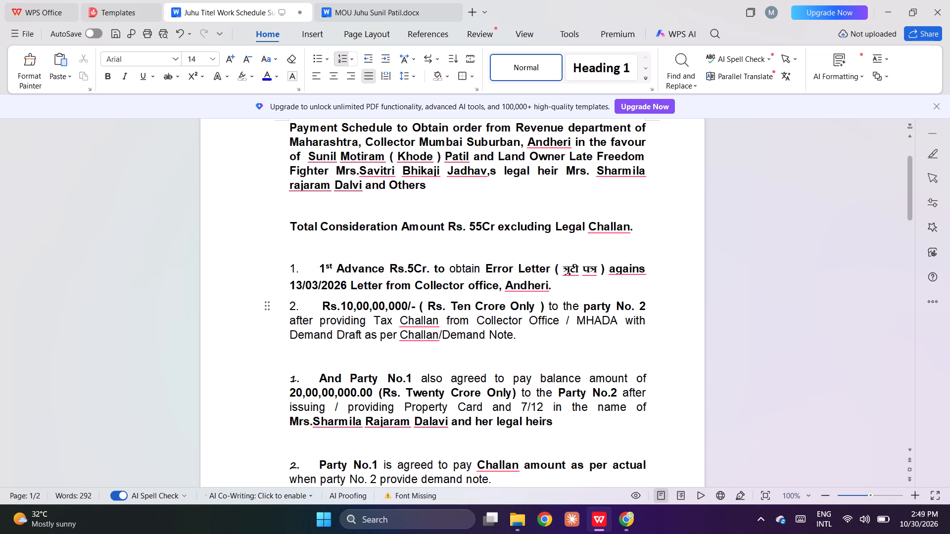
key("Right")
key("Right")
key("Right")
key("Right")
key("Right")
key("Right")
key("Left")
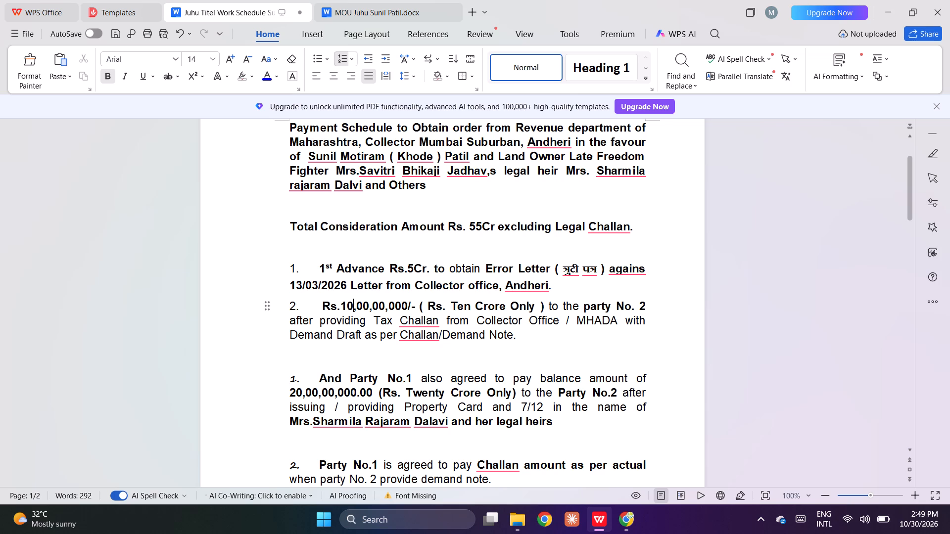
key("space")
type("Cr.")
key("Delete")
key("Delete")
key("Delete")
key("Delete")
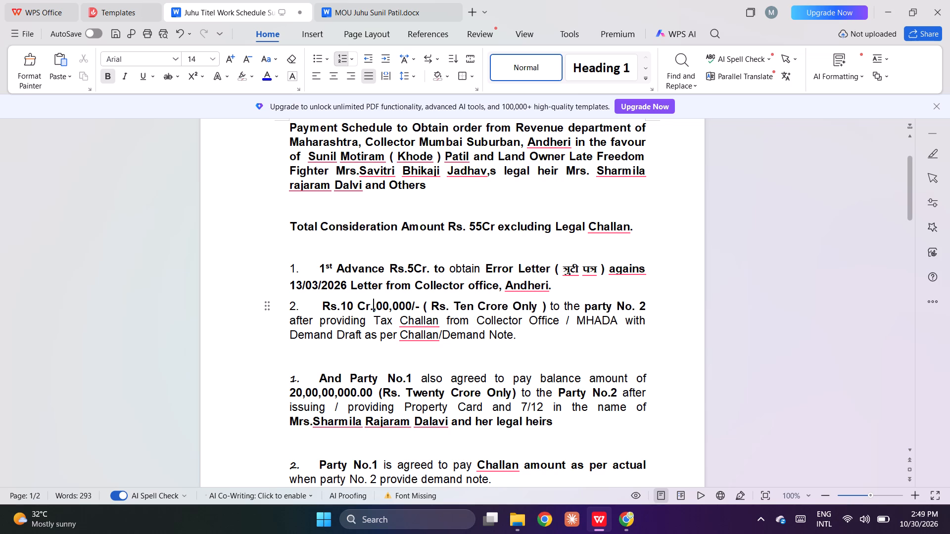
key("Delete")
key("Delete")
key("Delete")
key("Delete")
key("Delete")
key("Delete")
key("Delete")
key("Delete")
key("Delete")
key("Delete")
key("Delete")
key("Delete")
key("Delete")
key("Delete")
key("Delete")
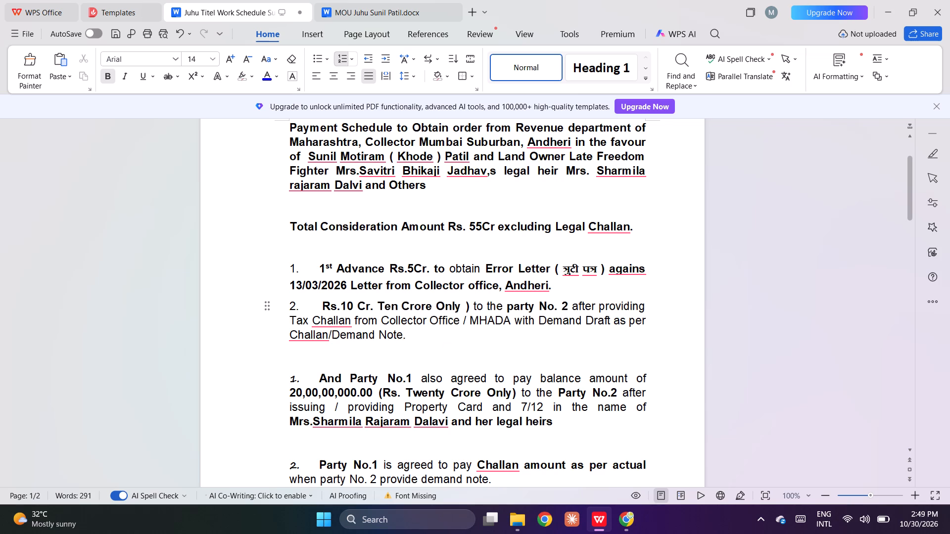
key("Delete")
key("Delete")
key("Delete")
key("Delete")
key("Delete")
key("Delete")
key("Delete")
key("Delete")
key("Delete")
key("Delete")
key("Delete")
key("Delete")
key("Delete")
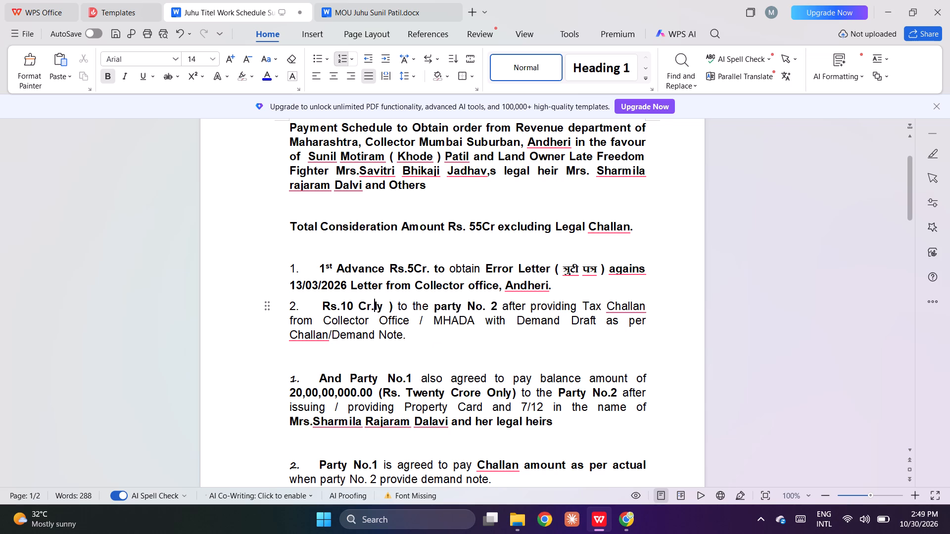
key("Delete")
key("Delete")
key("Delete")
key("Delete")
key("Delete")
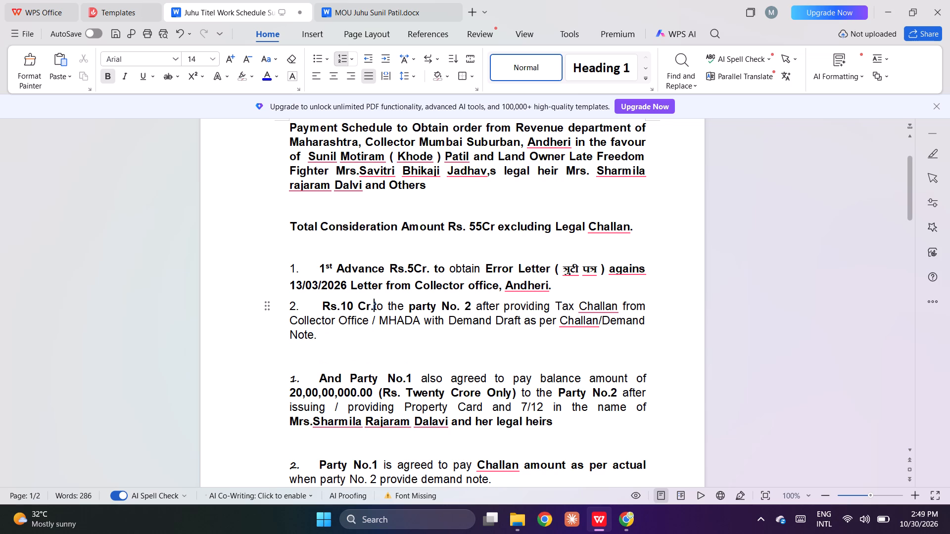
Remove the "to the party No. 2" wording after "Rs.10 Cr." in clause 2, leaving a space after the amount.
key("Delete")
key("Delete")
key("Delete")
key("Delete")
key("Delete")
key("Delete")
key("Delete")
key("Delete")
key("Delete")
key("Delete")
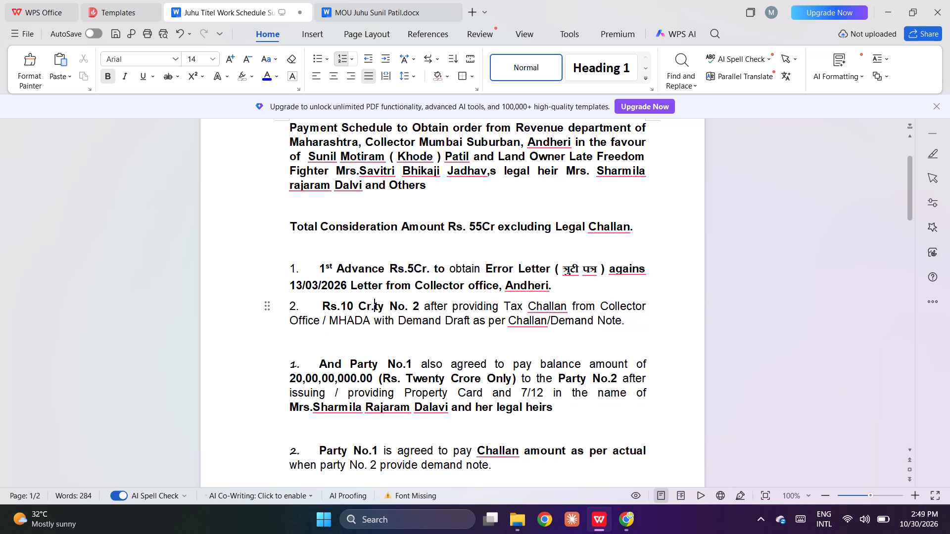
key("Delete")
key("Delete")
key("Delete")
key("Delete")
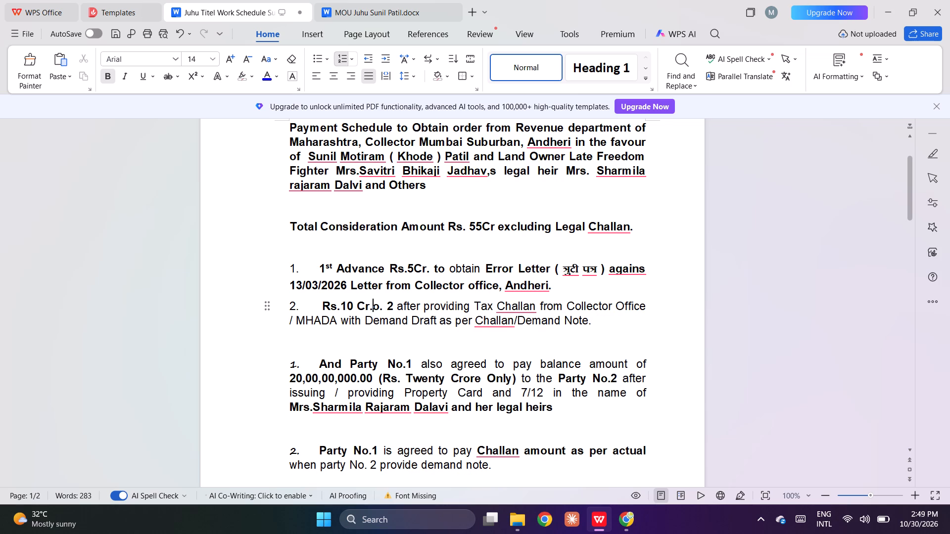
key("Delete")
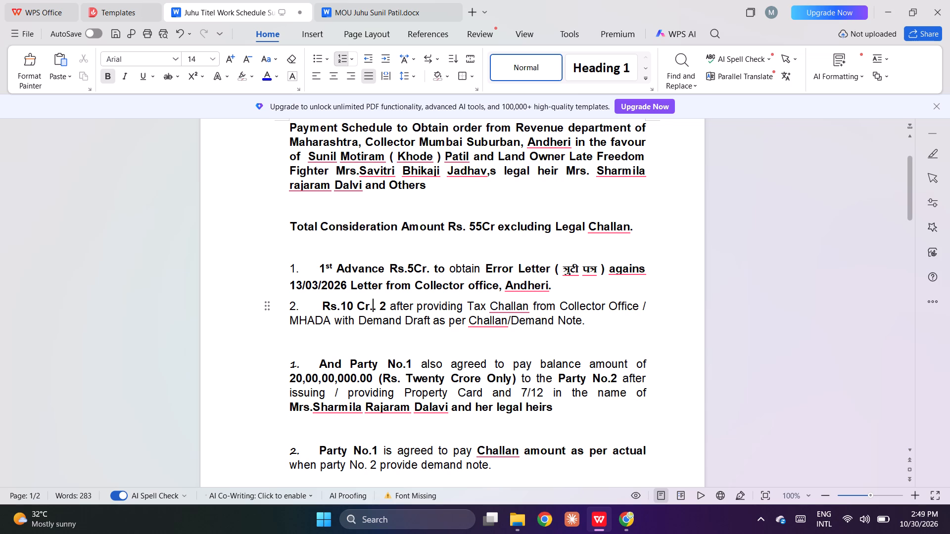
key("space")
key("Delete")
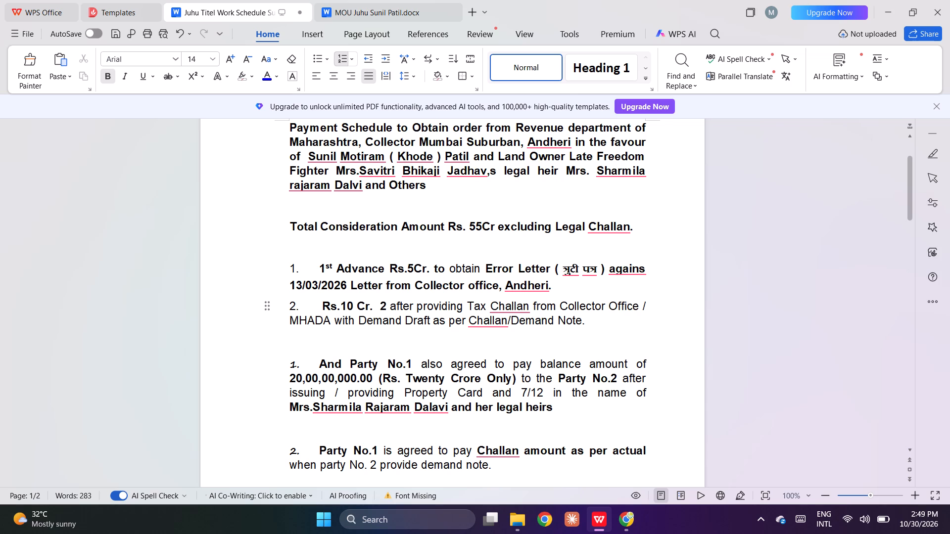
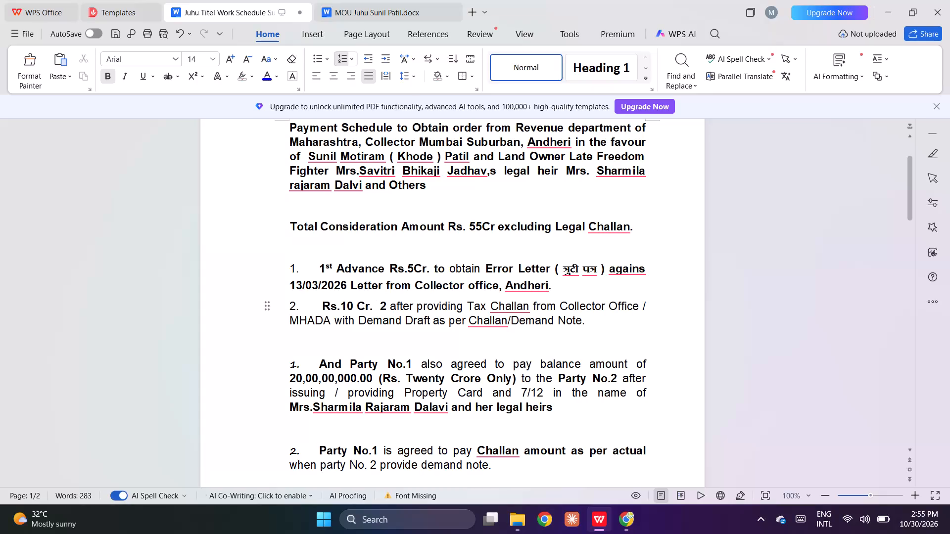
Delete the extra space between "Rs.10 Cr." and the leftover "2" in clause 2.
key("Delete")
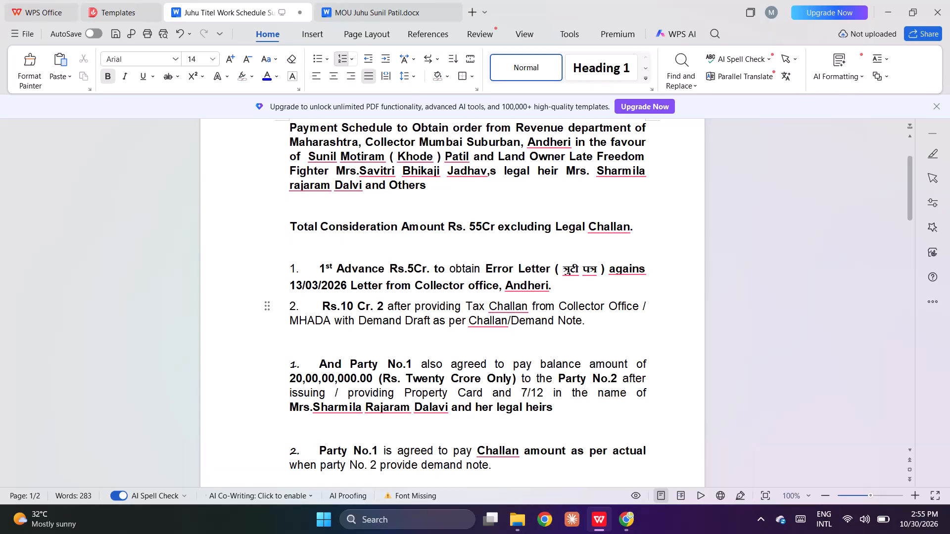
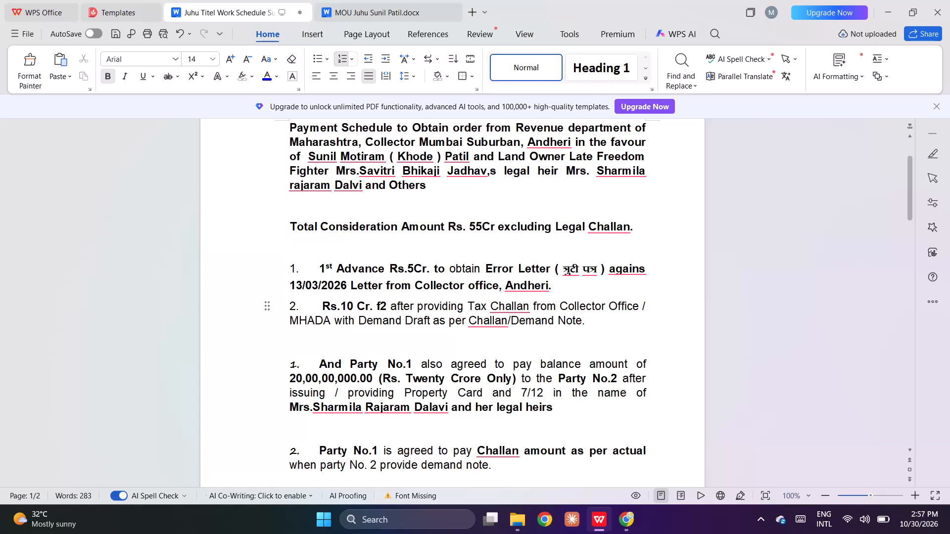
Remove the stray "f" after "Rs.10 Cr." in clause 2 and insert "To Conduct meeting" in its place.
key("BackSpace")
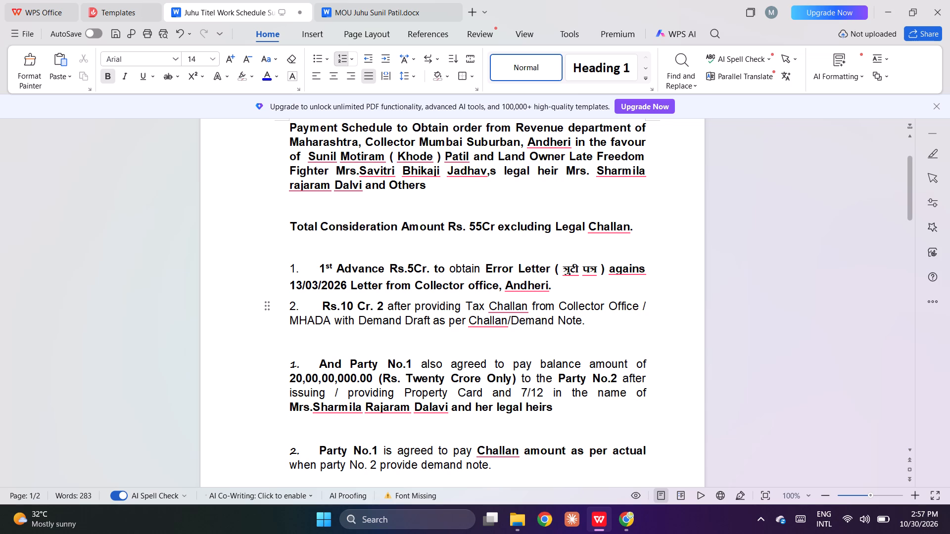
type("to")
key("space")
type("Conduct")
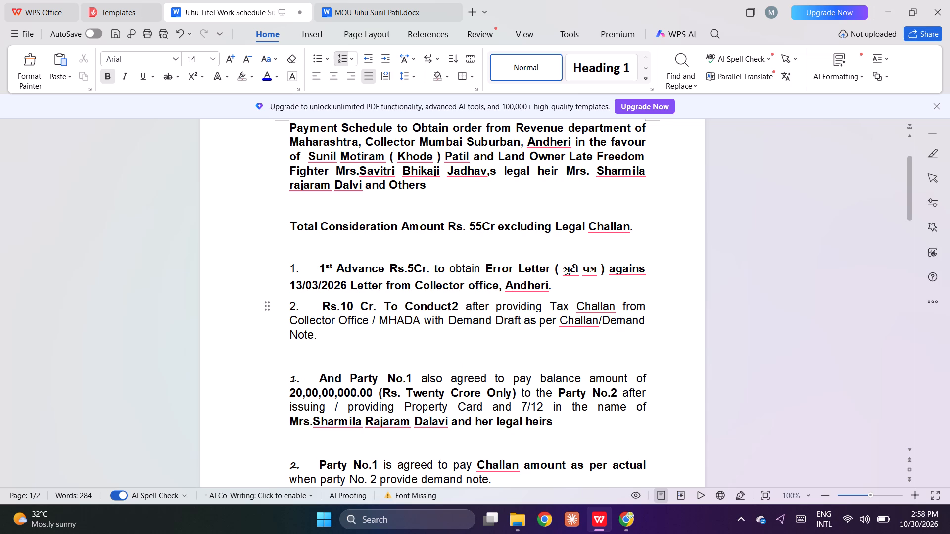
key("space")
type("meetin")
key("g")
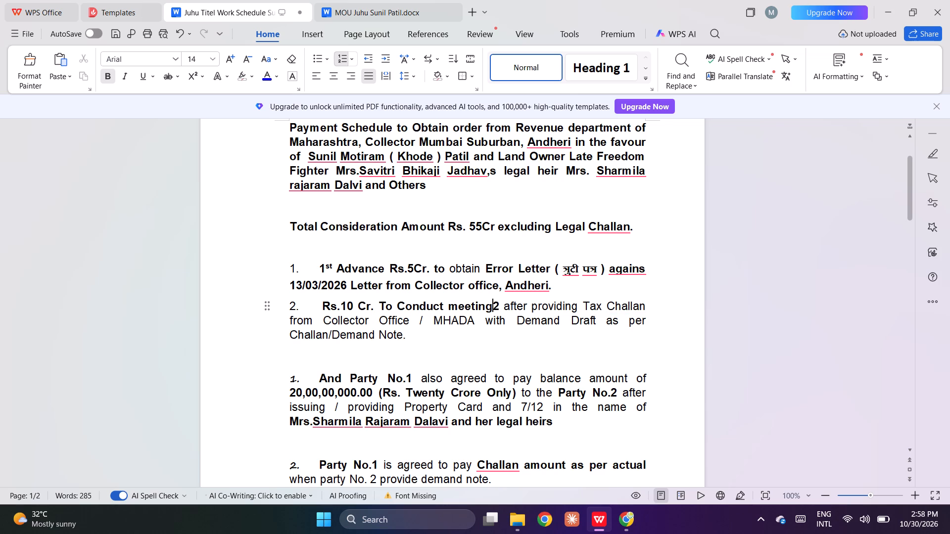
Insert the word "Joint" before "meeting" in clause 2.
key("Left")
key("Left")
key("Left")
key("Left")
key("Left")
key("Left")
key("Left")
type("Joint")
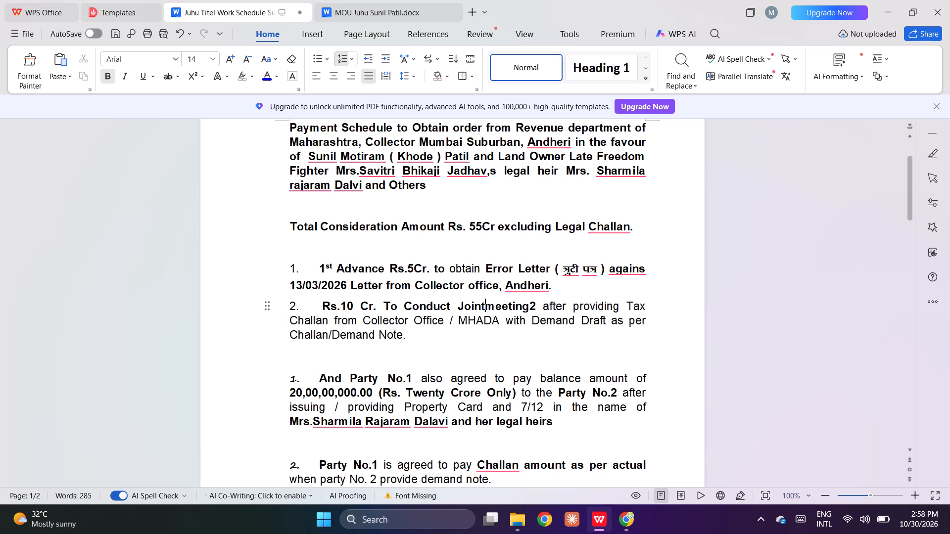
key("space")
Continue clause 2 after "meeting" with "of MHADA and Collector and", ahead of the leftover "2".
key("Right")
key("Right")
key("Right")
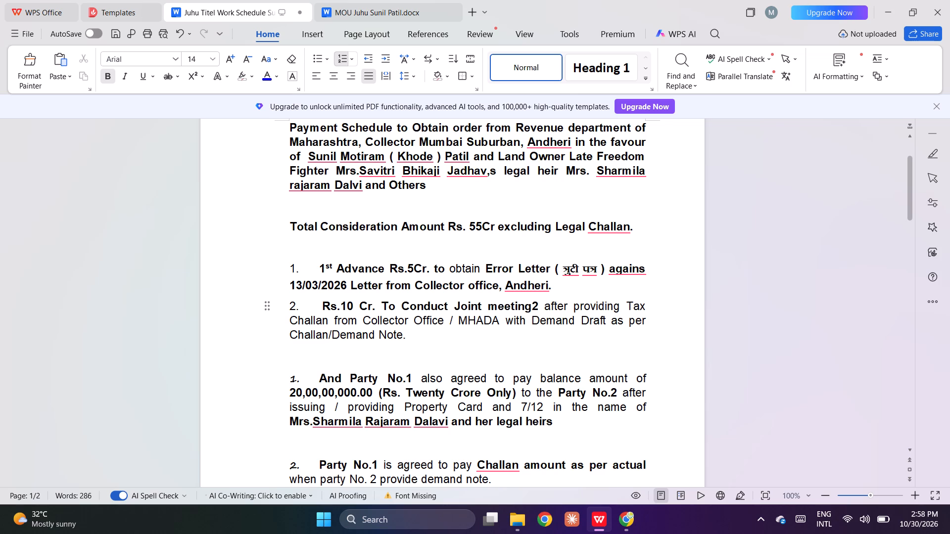
key("Right")
key("Right")
key("Right")
key("Right")
key("space")
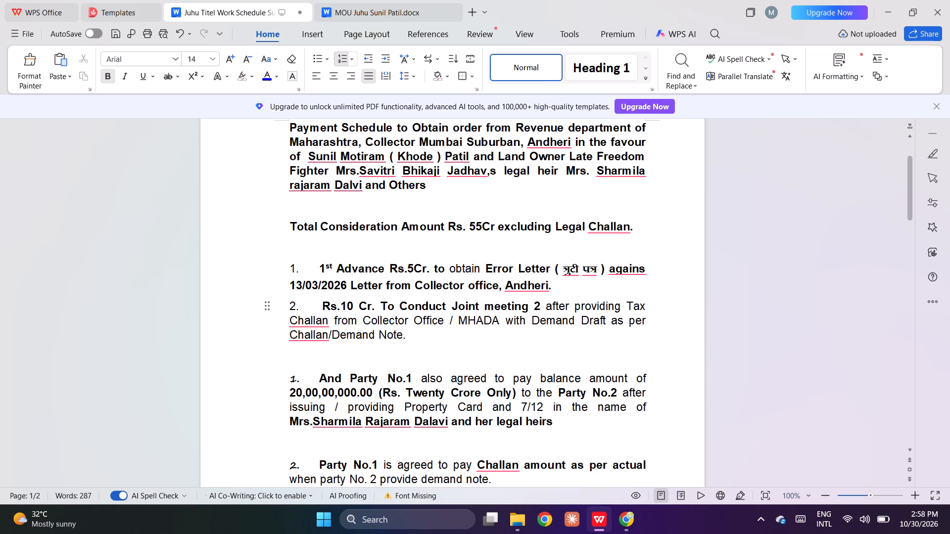
type("of")
key("space")
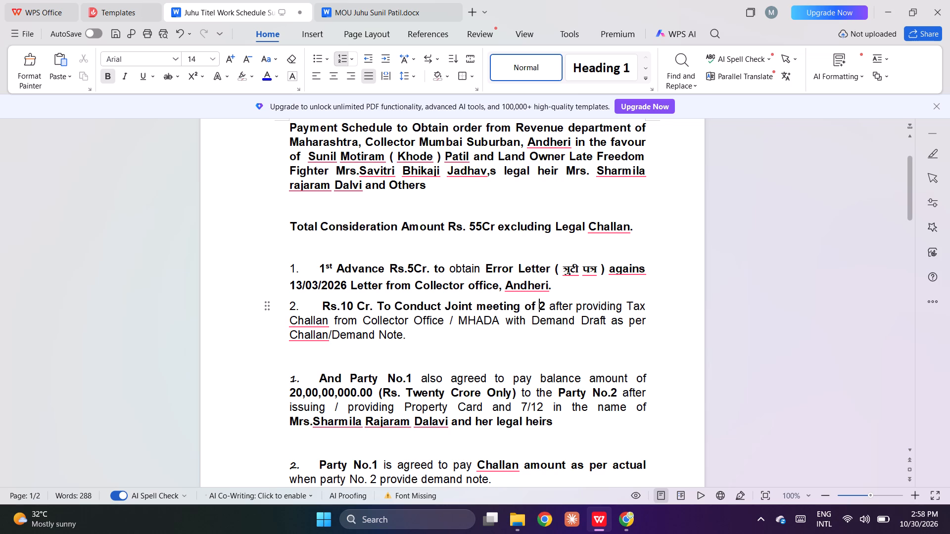
type("MHADA")
key("space")
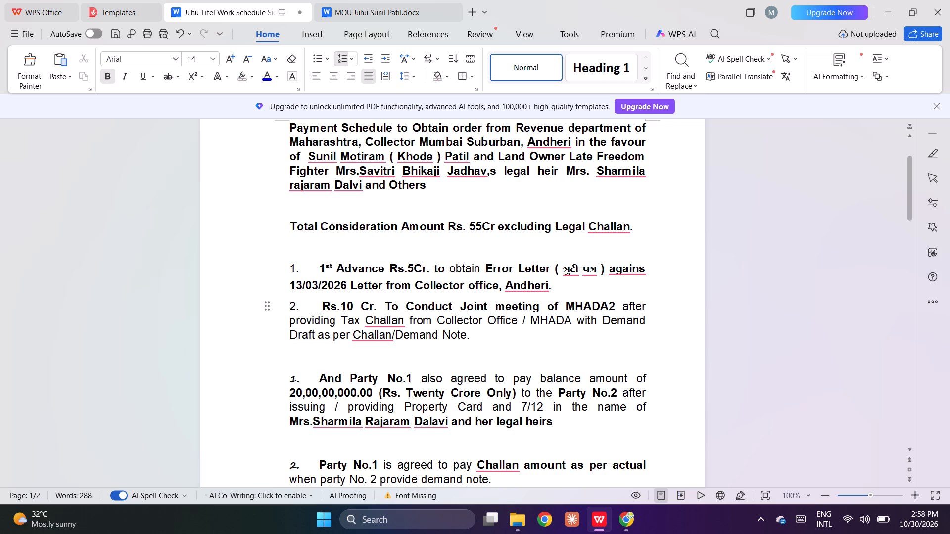
type("and")
key("space")
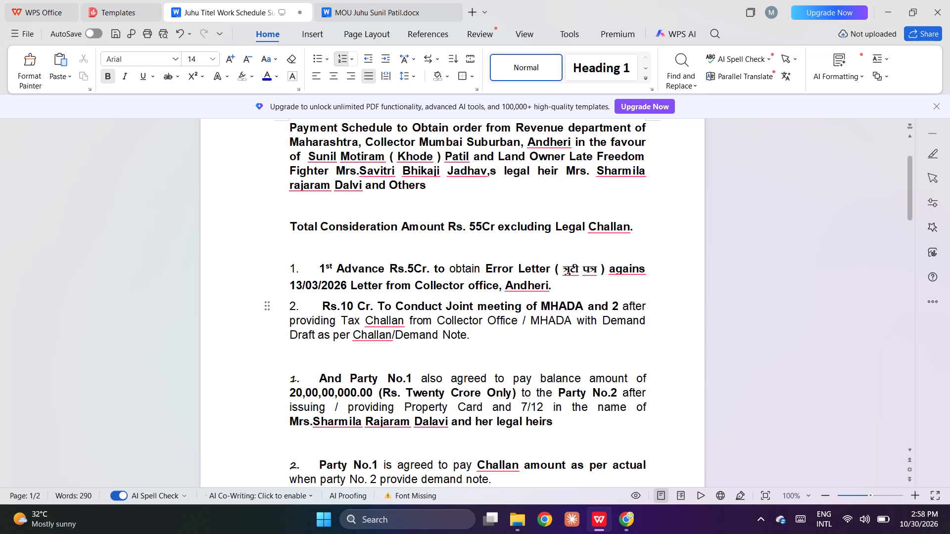
type("Colle")
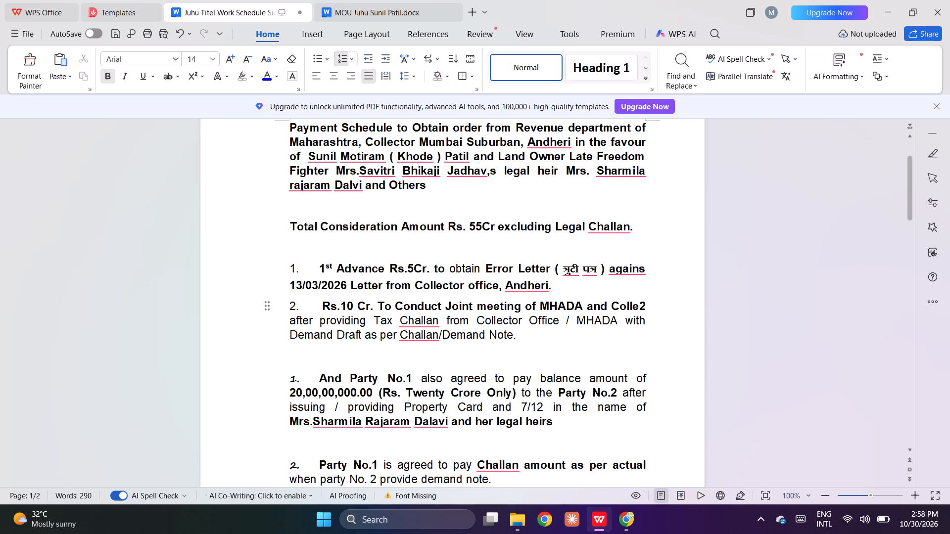
type("cto")
type("r")
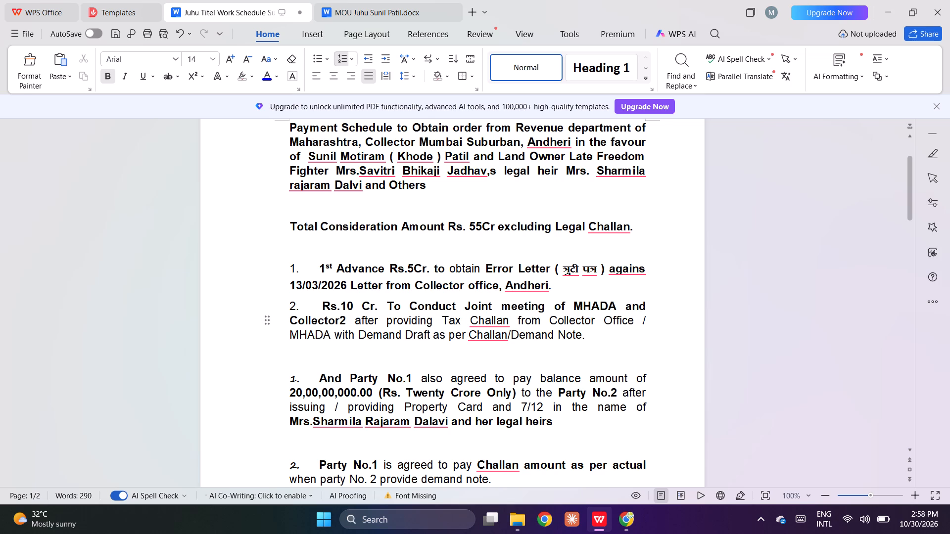
key("space")
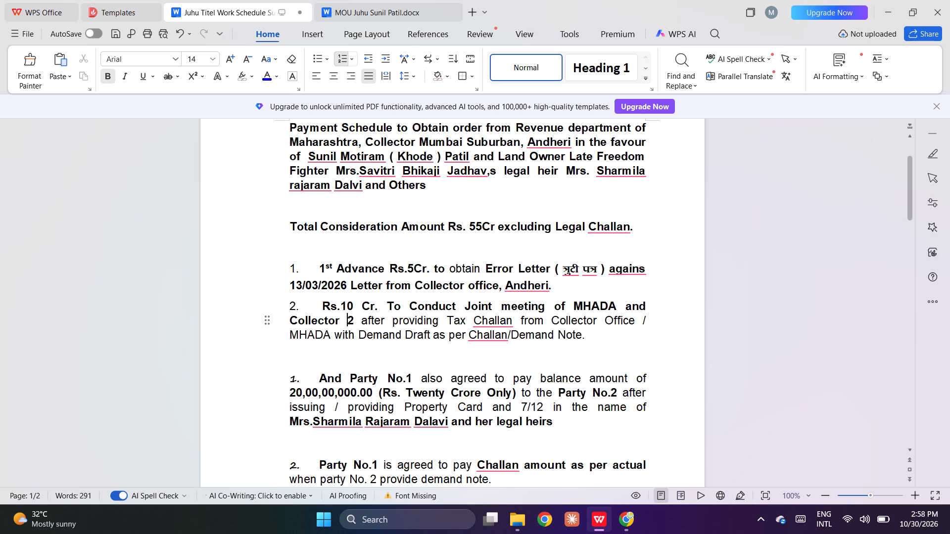
type("and")
key("space")
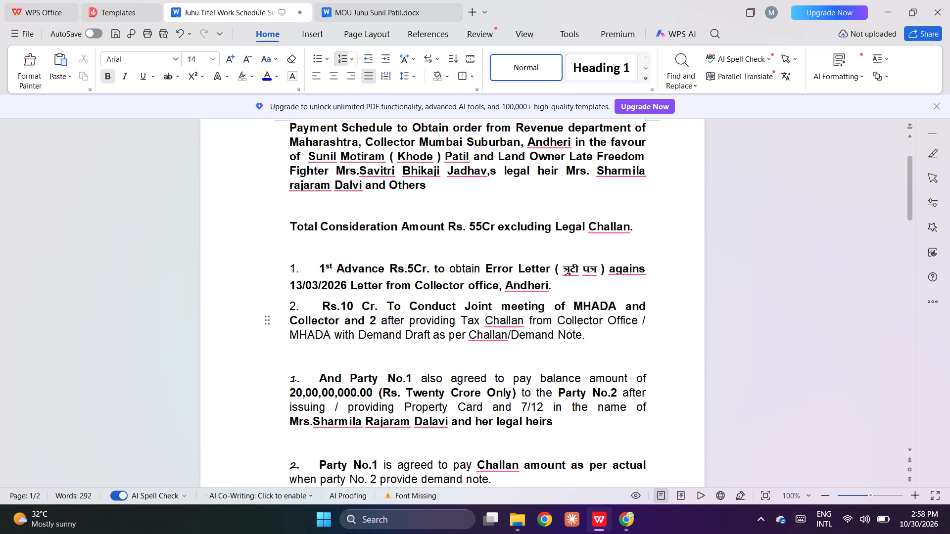
Split clause 2 before the leftover "2" so the remaining Tax Challan text starts a new numbered clause 3.
key("Return")
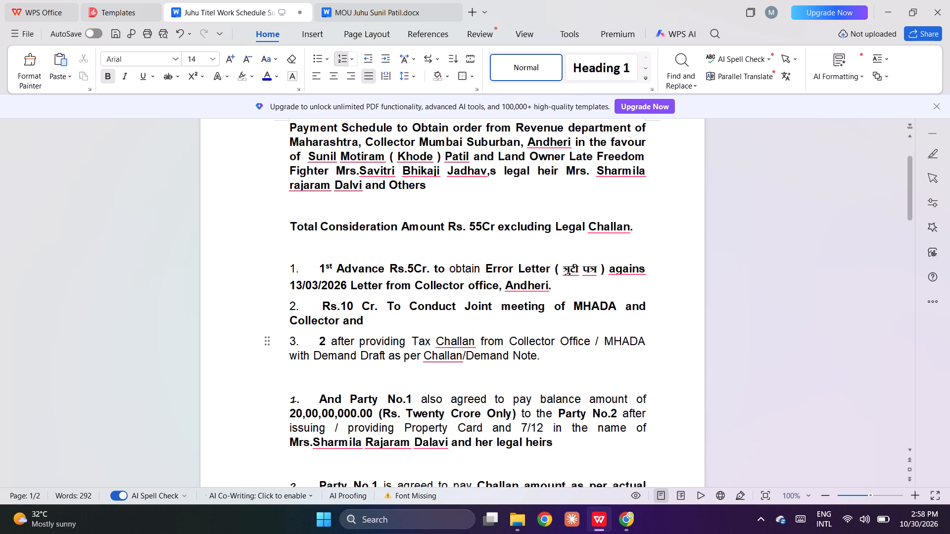
Delete the trailing "and" after "Collector" at the end of clause 2.
key("Up")
key("Right")
key("Right")
key("Right")
key("Right")
key("Right")
key("Right")
key("Right")
key("Right")
key("space")
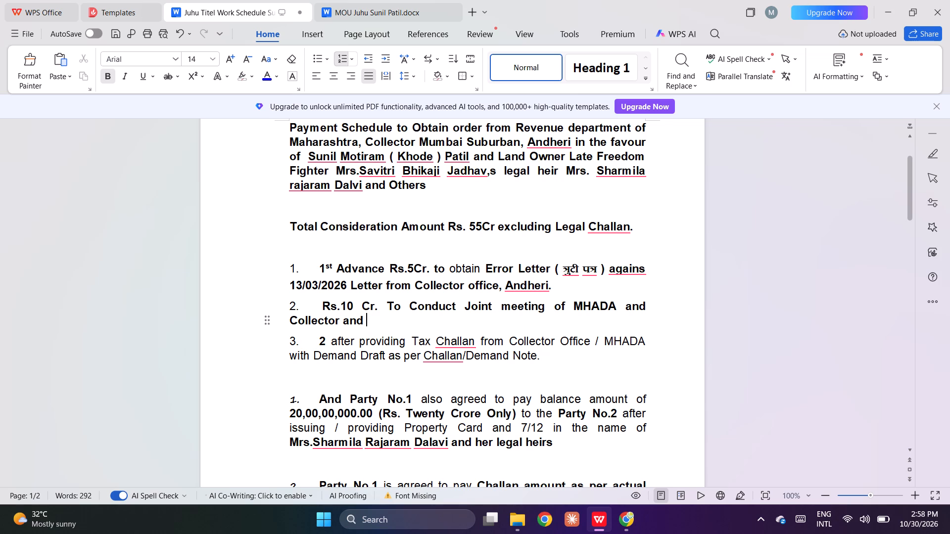
key("BackSpace")
key("BackSpace")
key("BackSpace")
key("BackSpace")
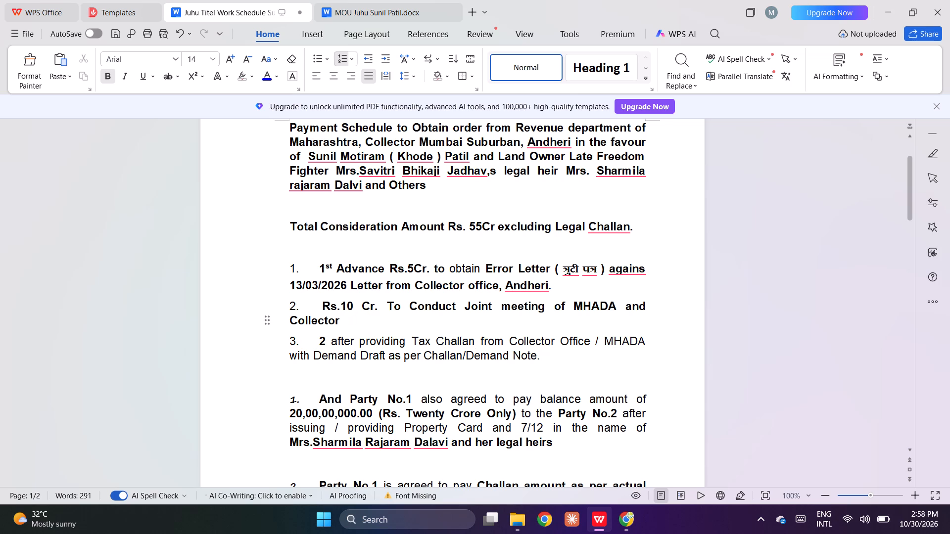
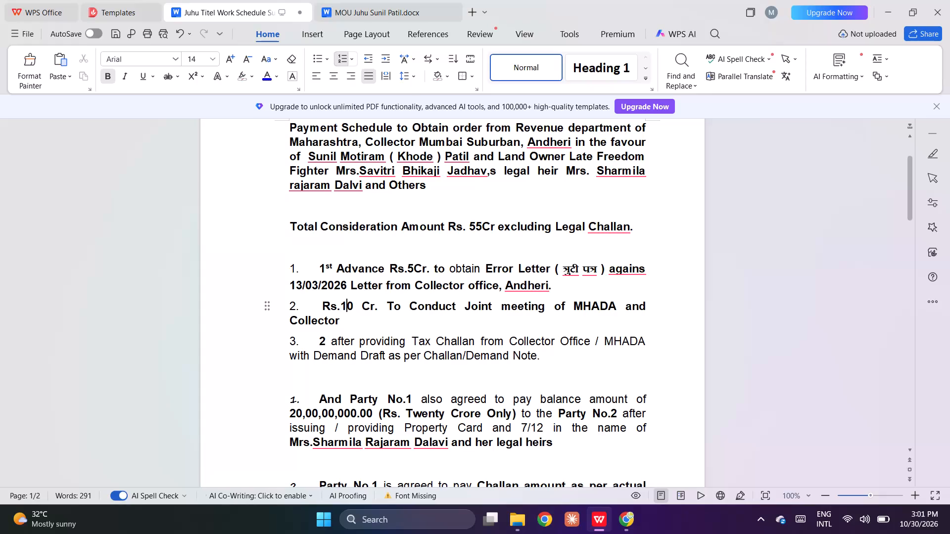
Place the text cursor directly after "10" in the "Rs.10 Cr." amount of clause 2.
key("Right")
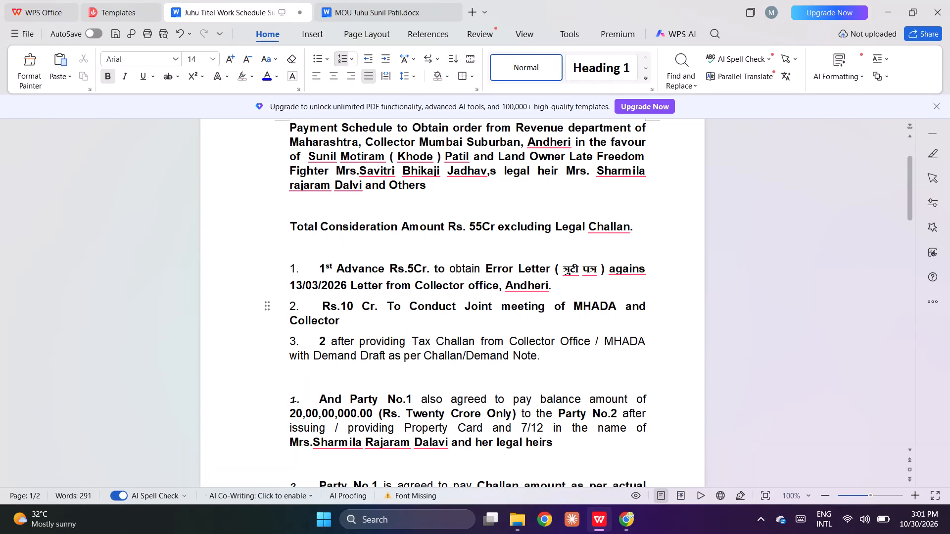
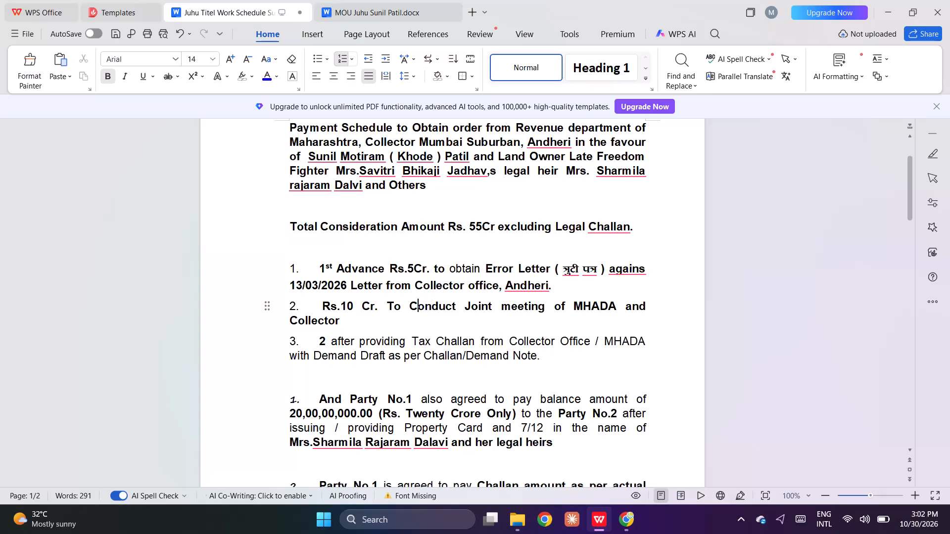
Replace clause 2's joint meeting wording with the copied sentence about obtaining a land ownership rights report, keeping the Tax Challan text as separate clause 3.
key("shift+Down")
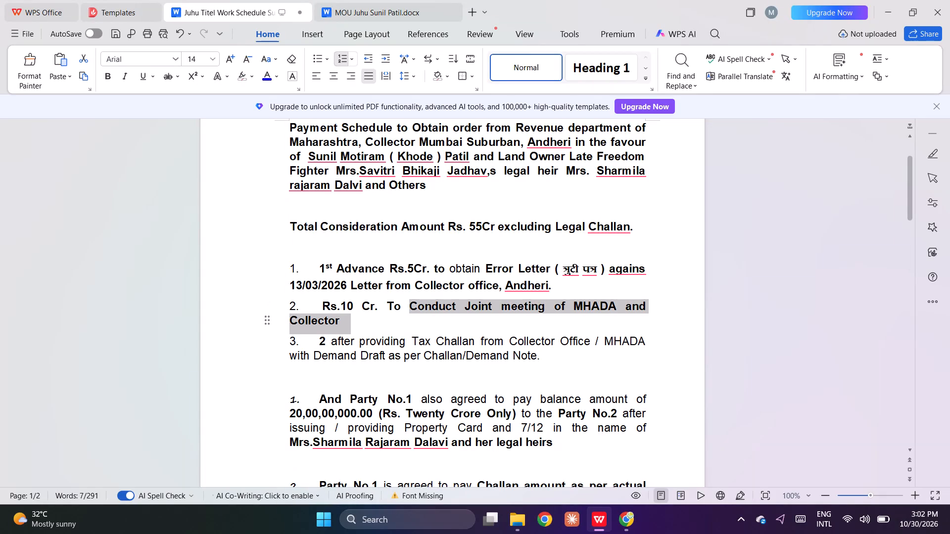
key("ctrl+v")
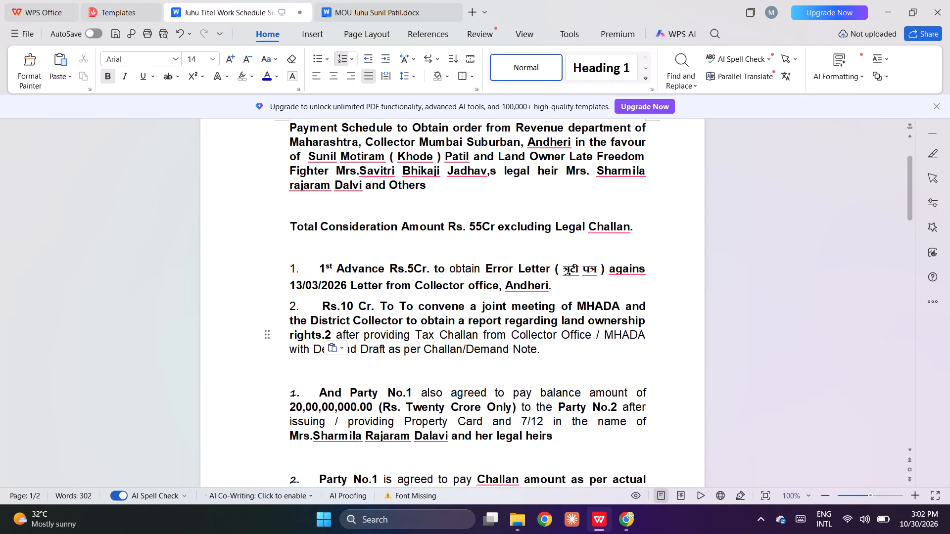
key("Return")
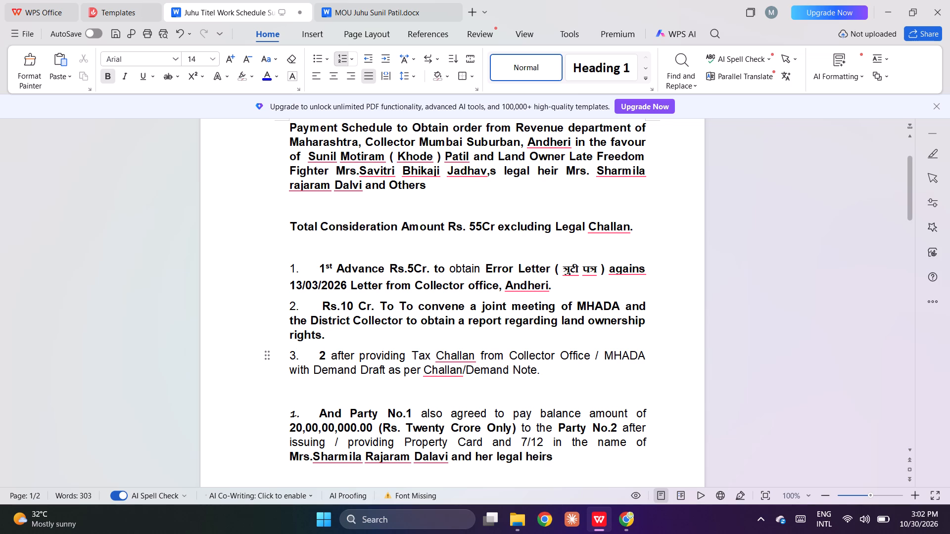
Delete the duplicate "To" after "Rs.10 Cr." in clause 2.
key("Up")
key("Up")
key("Up")
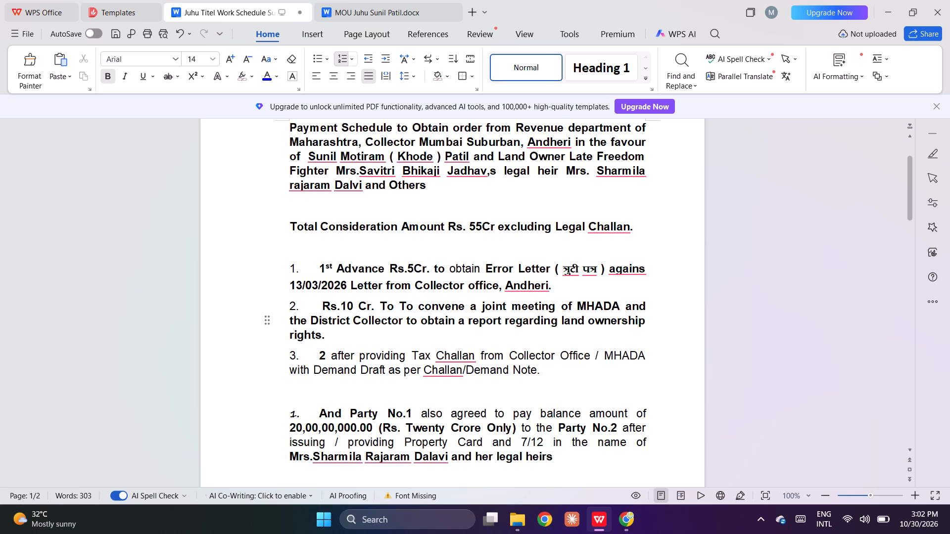
key("Right")
key("Right")
key("Right")
key("Right")
key("Right")
key("Right")
key("Right")
key("Right")
key("Right")
key("Right")
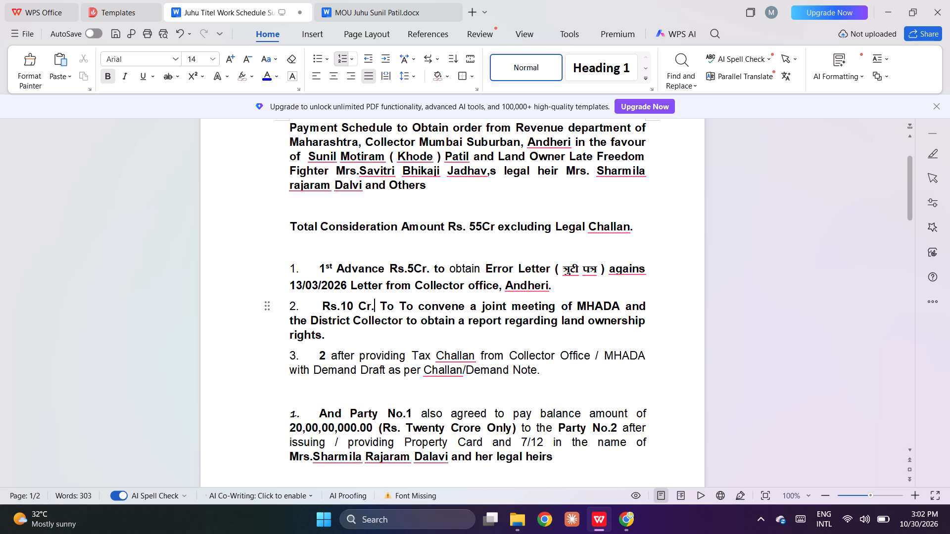
key("Right")
key("Right")
key("Left")
key("Delete")
key("Delete")
key("Delete")
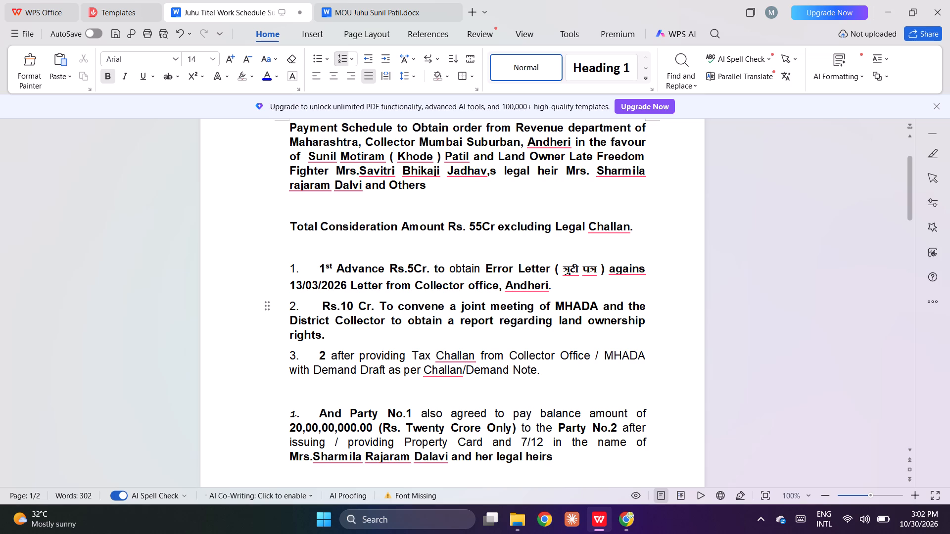
Move the text cursor down into the Tax Challan clause and save the document.
key("Down")
key("Down")
key("Down")
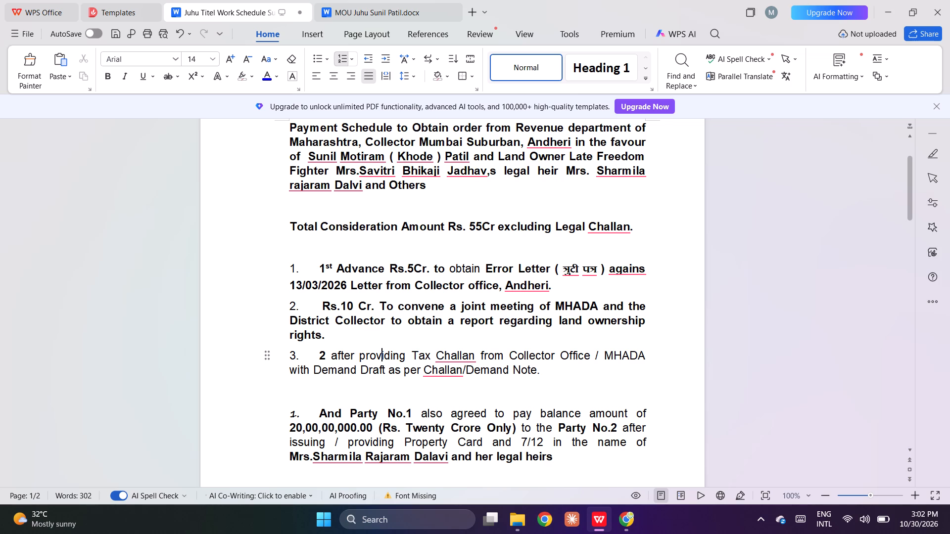
key("ctrl+s")
Move the text cursor back through "providing" toward the start of clause 3.
key("Left")
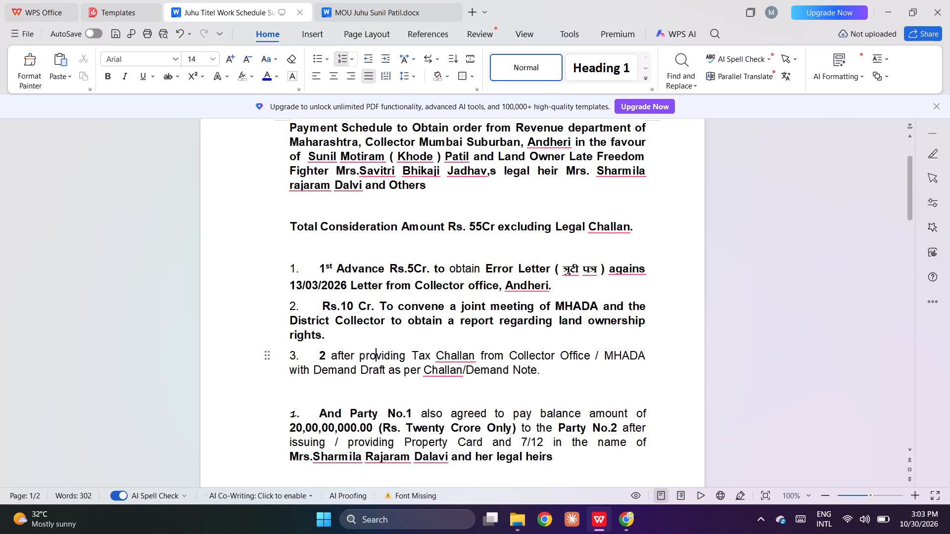
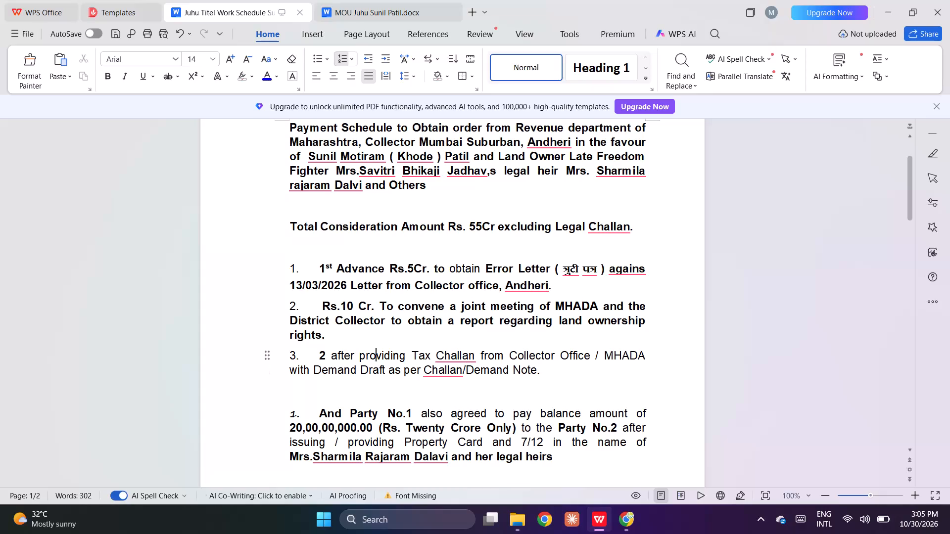
Insert the amount "10 Cr." at the start of clause 3, before the "2" preceding the Tax Challan wording.
key("Up")
key("Down")
key("Left")
key("Left")
key("Left")
key("Left")
key("Left")
key("Left")
key("Left")
key("Left")
key("Left")
key("Left")
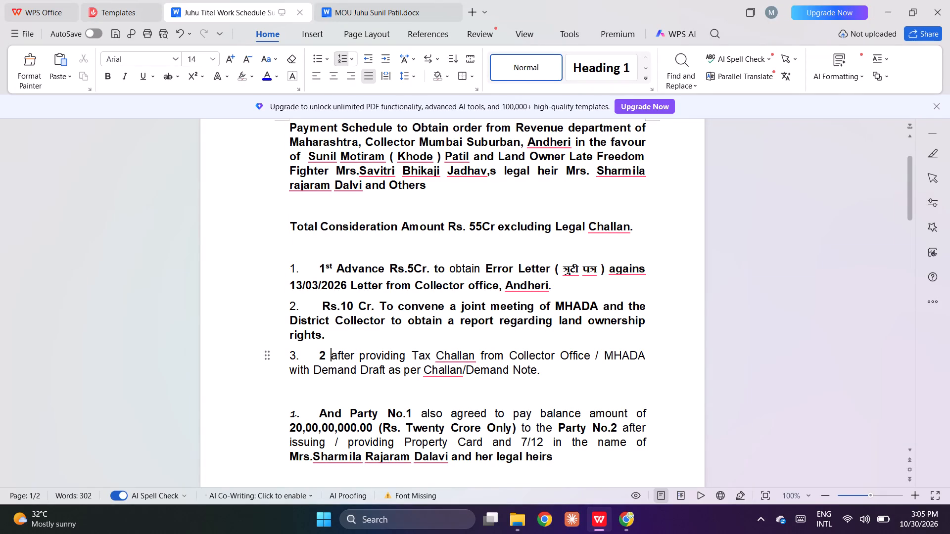
key("Left")
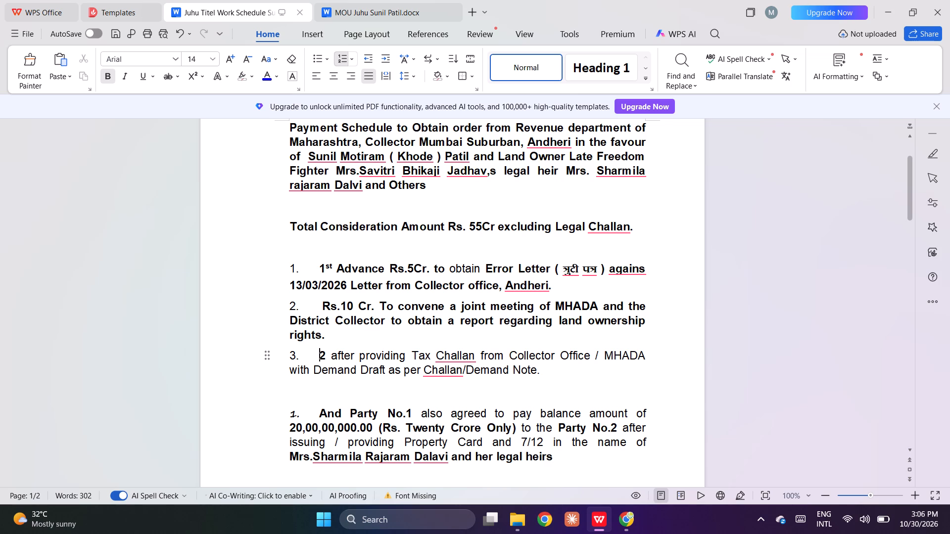
type("10")
key("space")
type("Cr")
key("period")
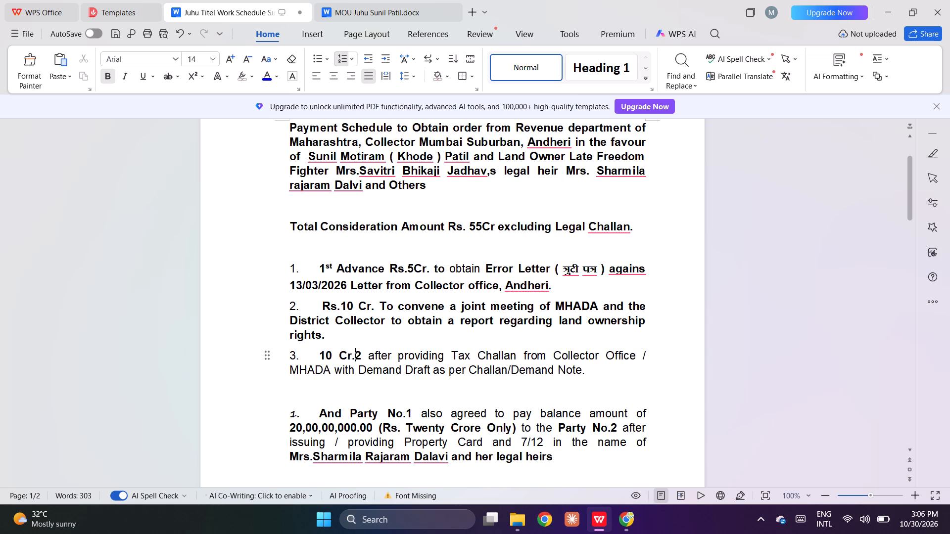
key("space")
key("Left")
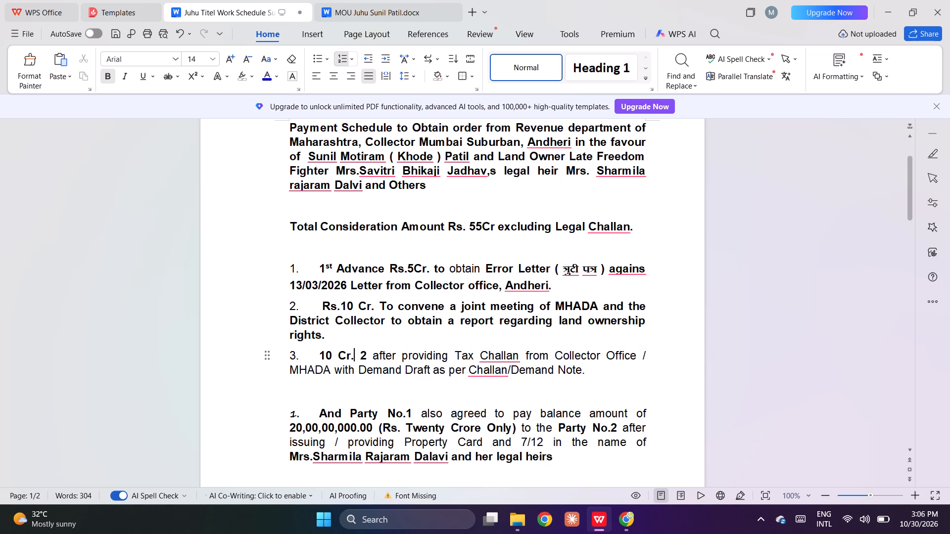
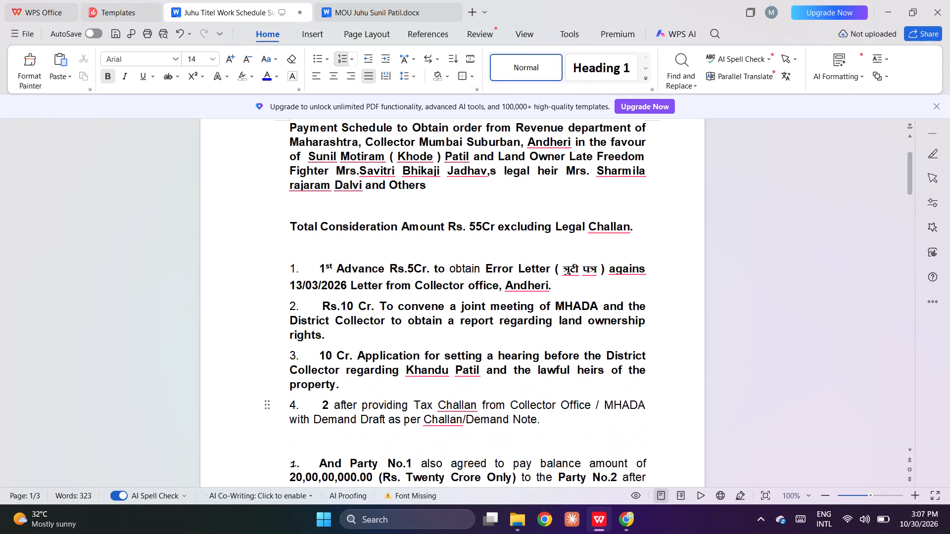
Delete the word "Application" from clause 3 so that it reads "10 Cr. for setting a hearing before the District Collector".
key("Up")
key("Up")
key("Up")
key("Right")
key("Right")
key("Right")
key("Right")
key("Right")
key("Right")
key("Right")
key("Delete")
key("Delete")
key("Delete")
key("Delete")
key("Delete")
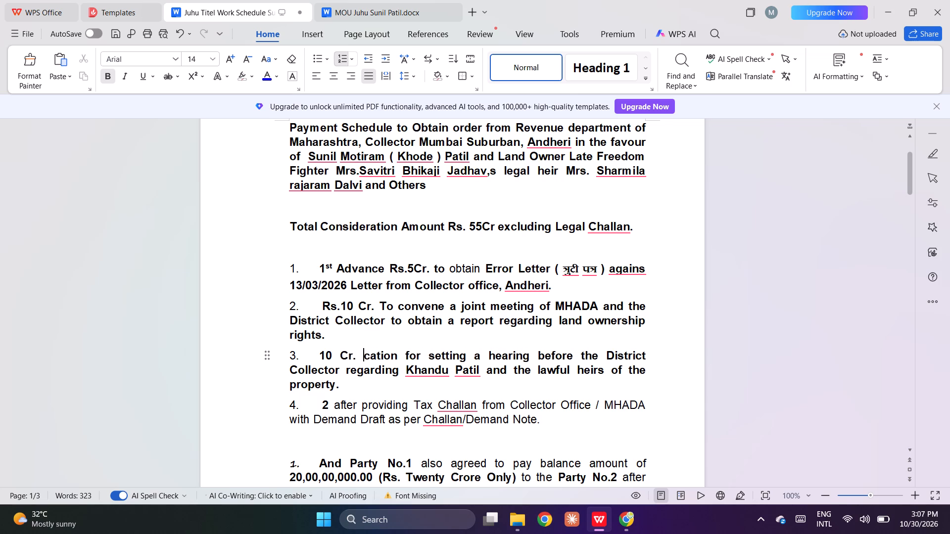
key("Delete")
key("Delete")
key("Delete")
key("Delete")
key("Delete")
key("Delete")
key("Delete")
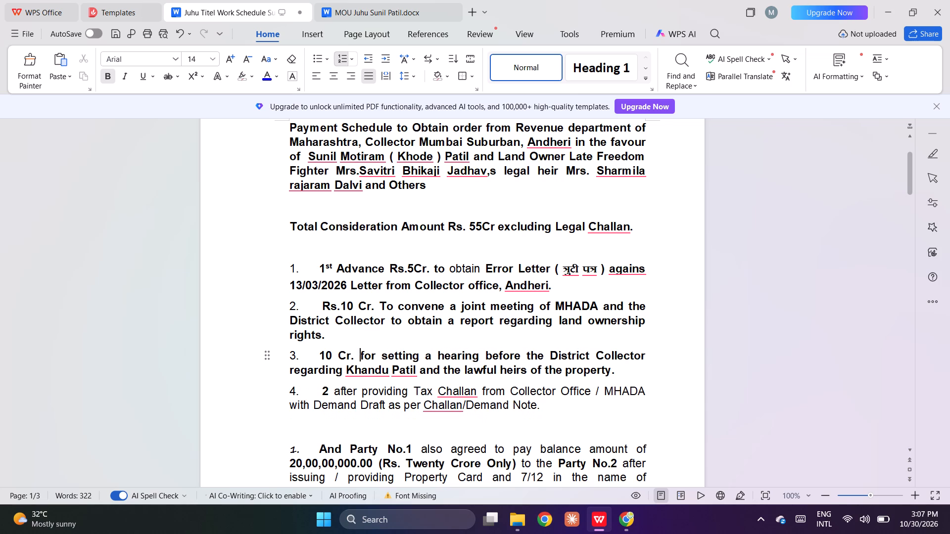
Place the text cursor at the start of clause 4, directly before the "2" preceding the Tax Challan wording.
key("Down")
key("Down")
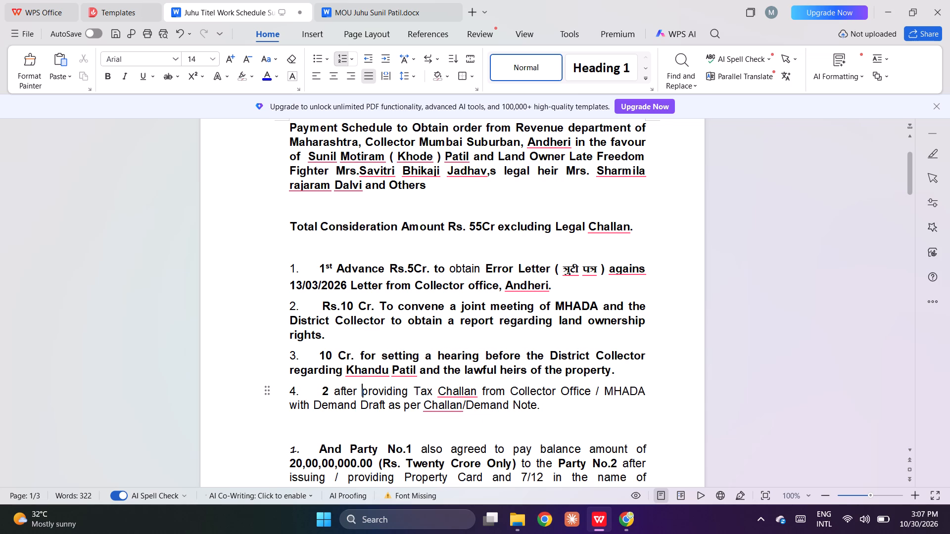
key("Down")
key("Up")
key("Left")
key("Left")
key("Left")
key("Left")
key("Left")
key("Left")
key("Left")
key("Left")
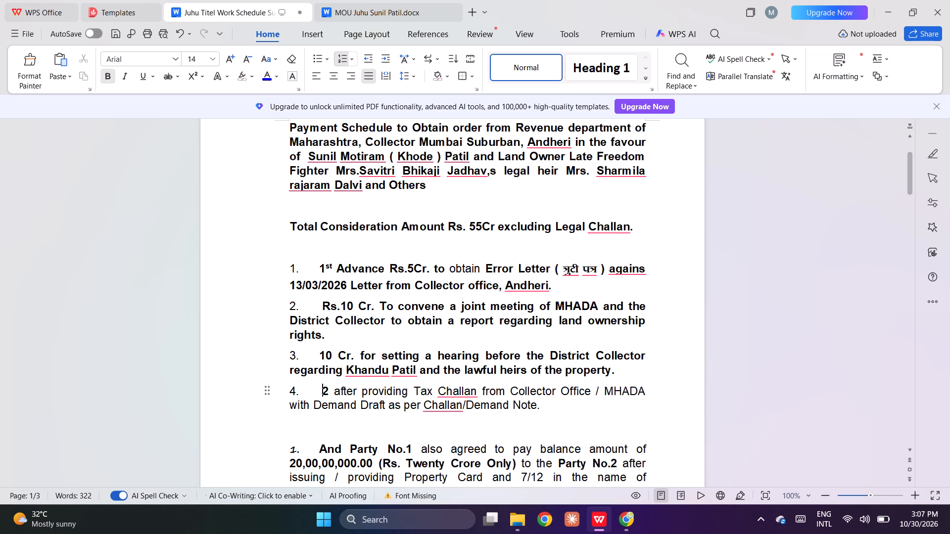